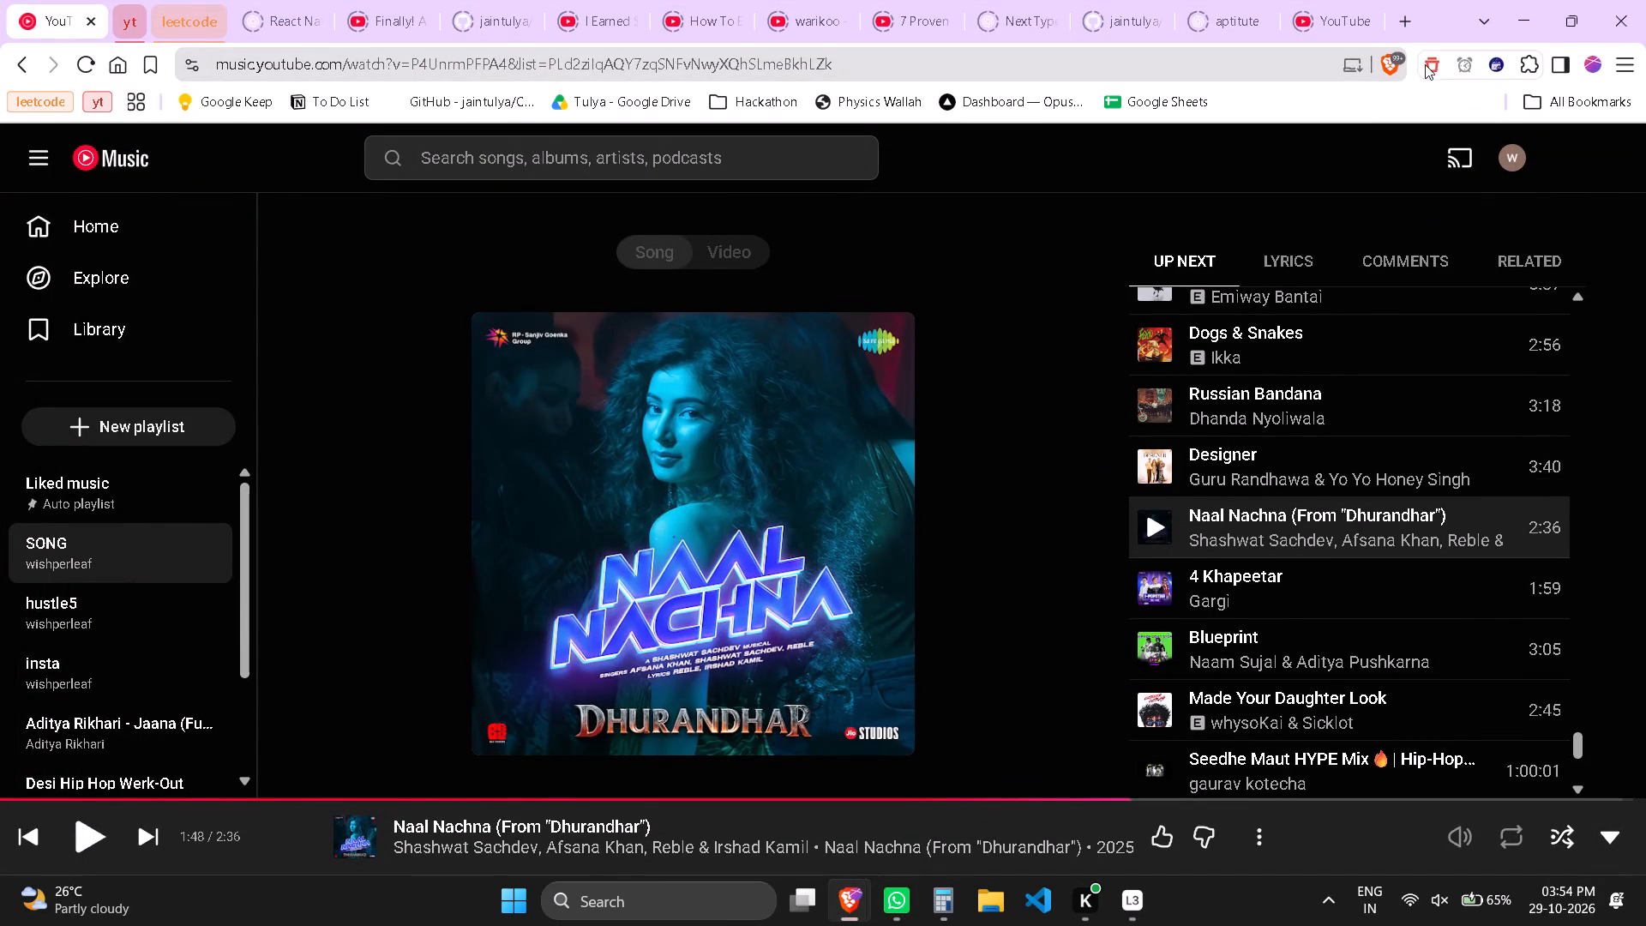
Open the REJECTED+PENDING spreadsheet from Google Sheets in a new browser tab.
click(1405, 15)
click(1144, 112)
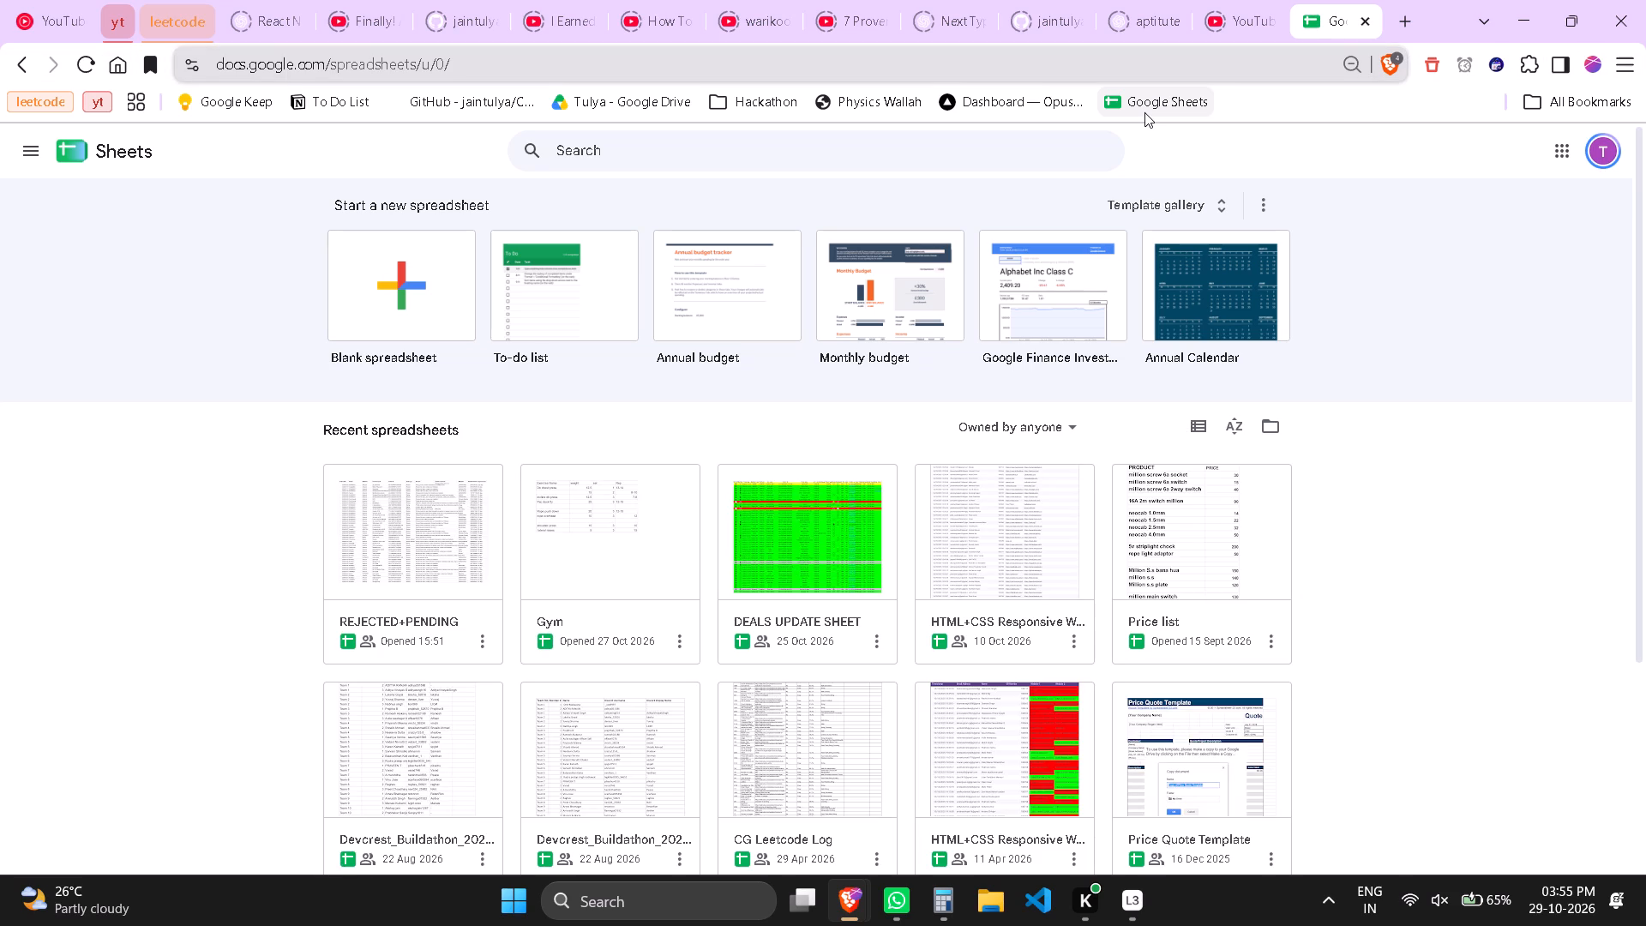
click(451, 605)
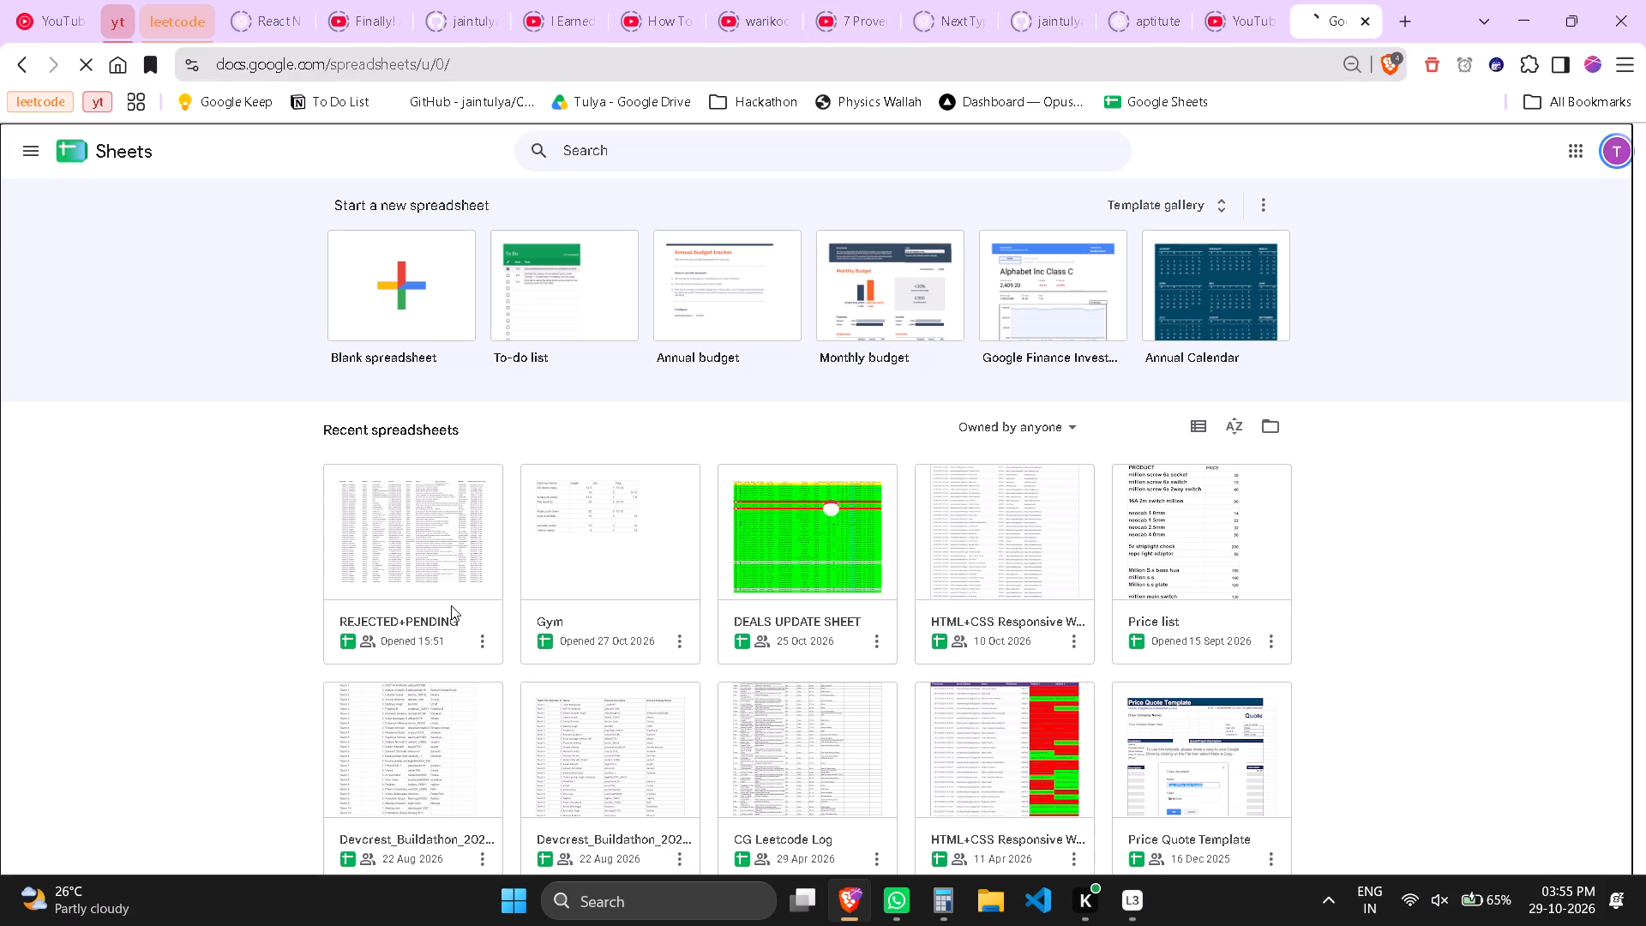
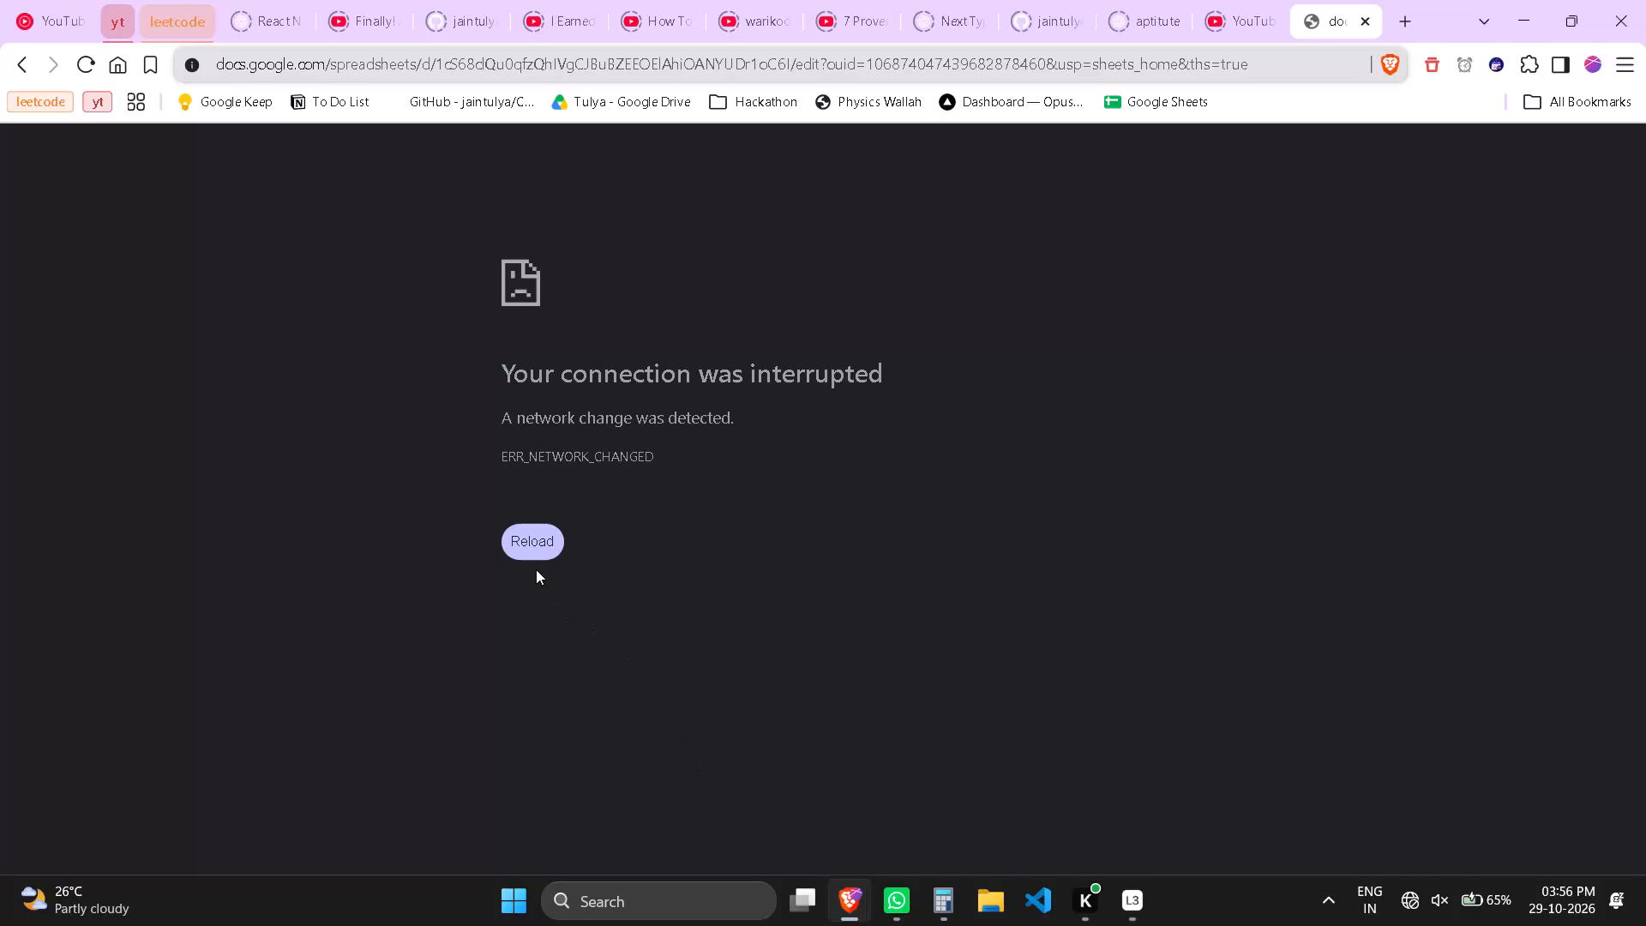
Reload the interrupted page of the REJECTED+PENDING spreadsheet.
drag(536, 569, 526, 526)
click(526, 526)
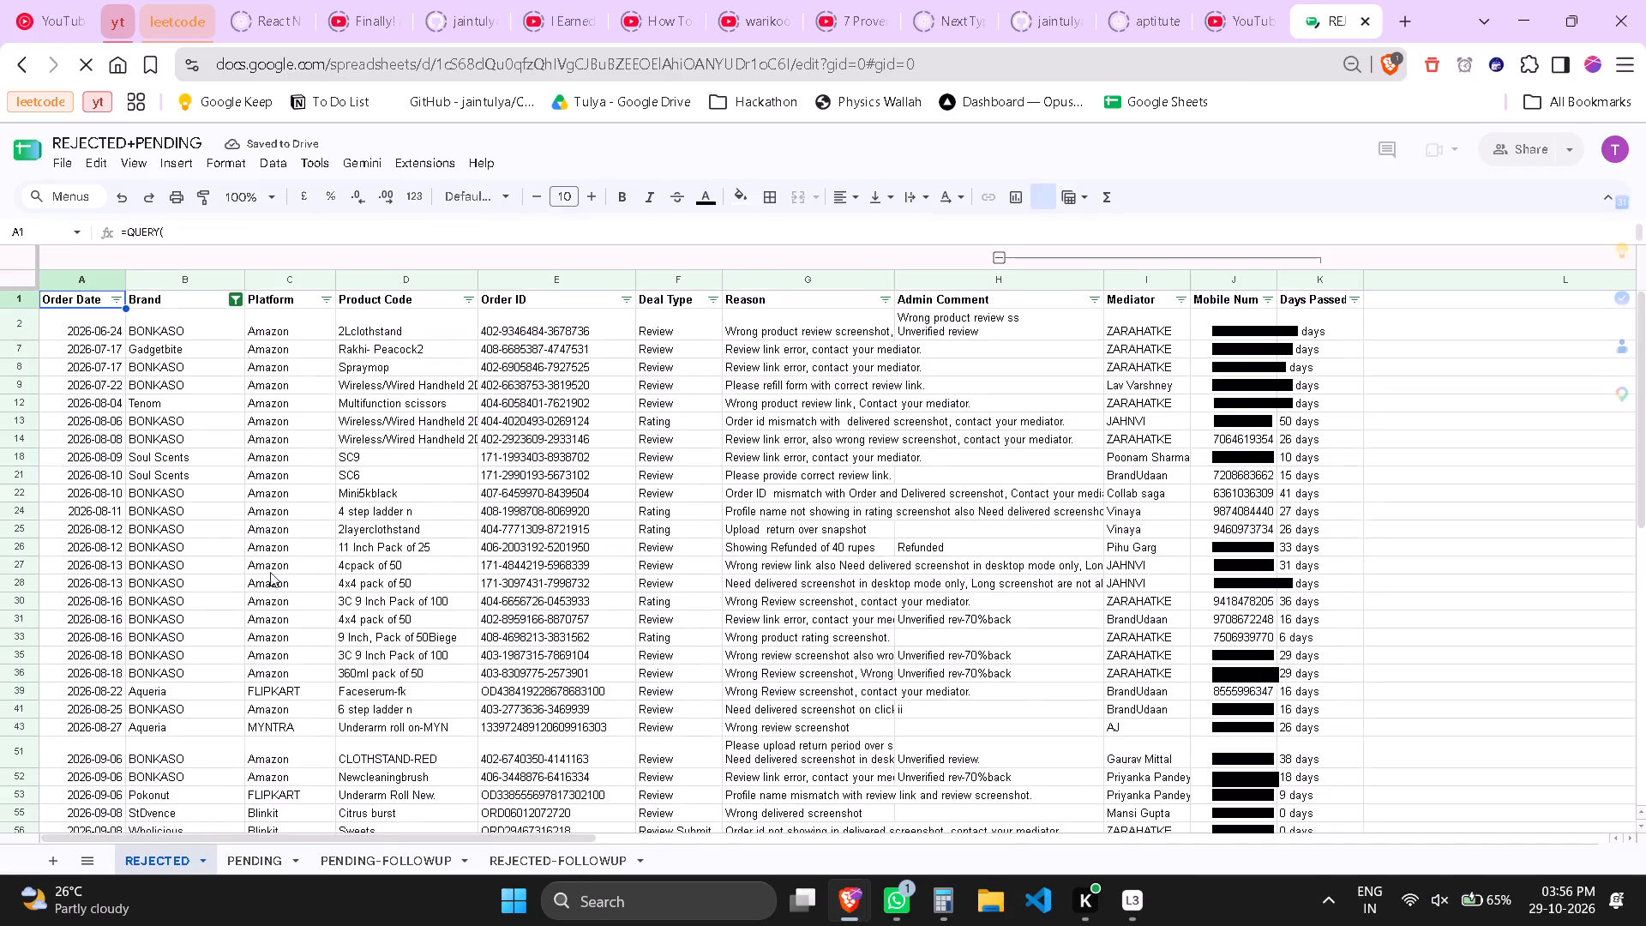
On the PENDING-FOLLOWUP sheet, cut the block of TULYA rows A5884:K5906 at the very bottom of the data.
scroll(604, 635, down, 6)
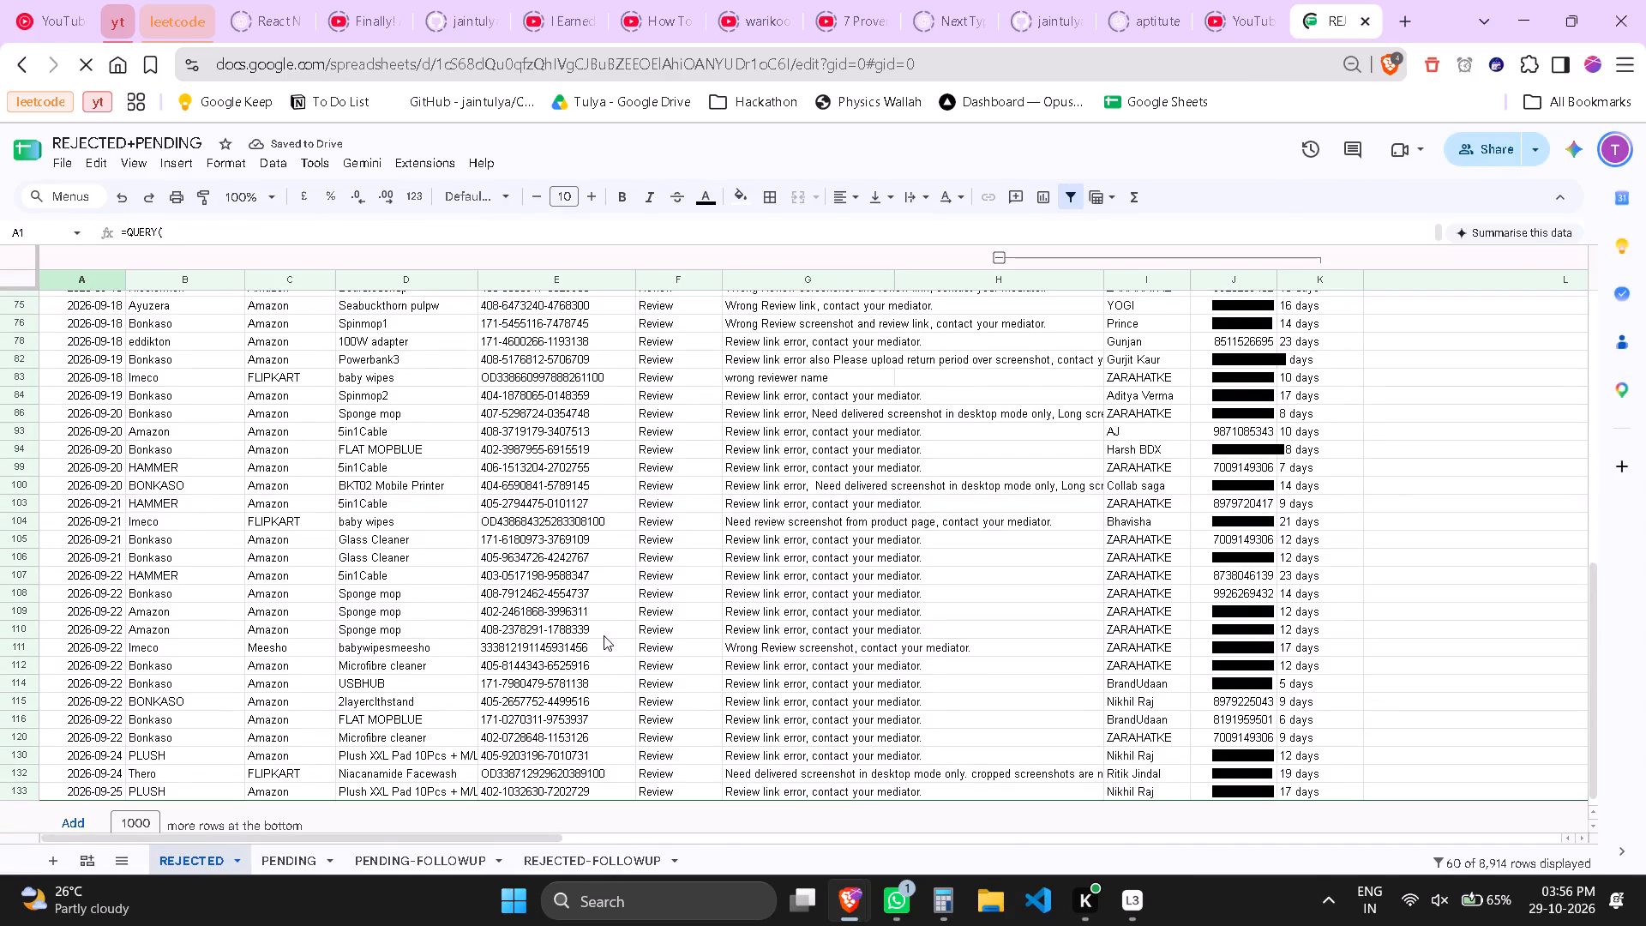
click(465, 859)
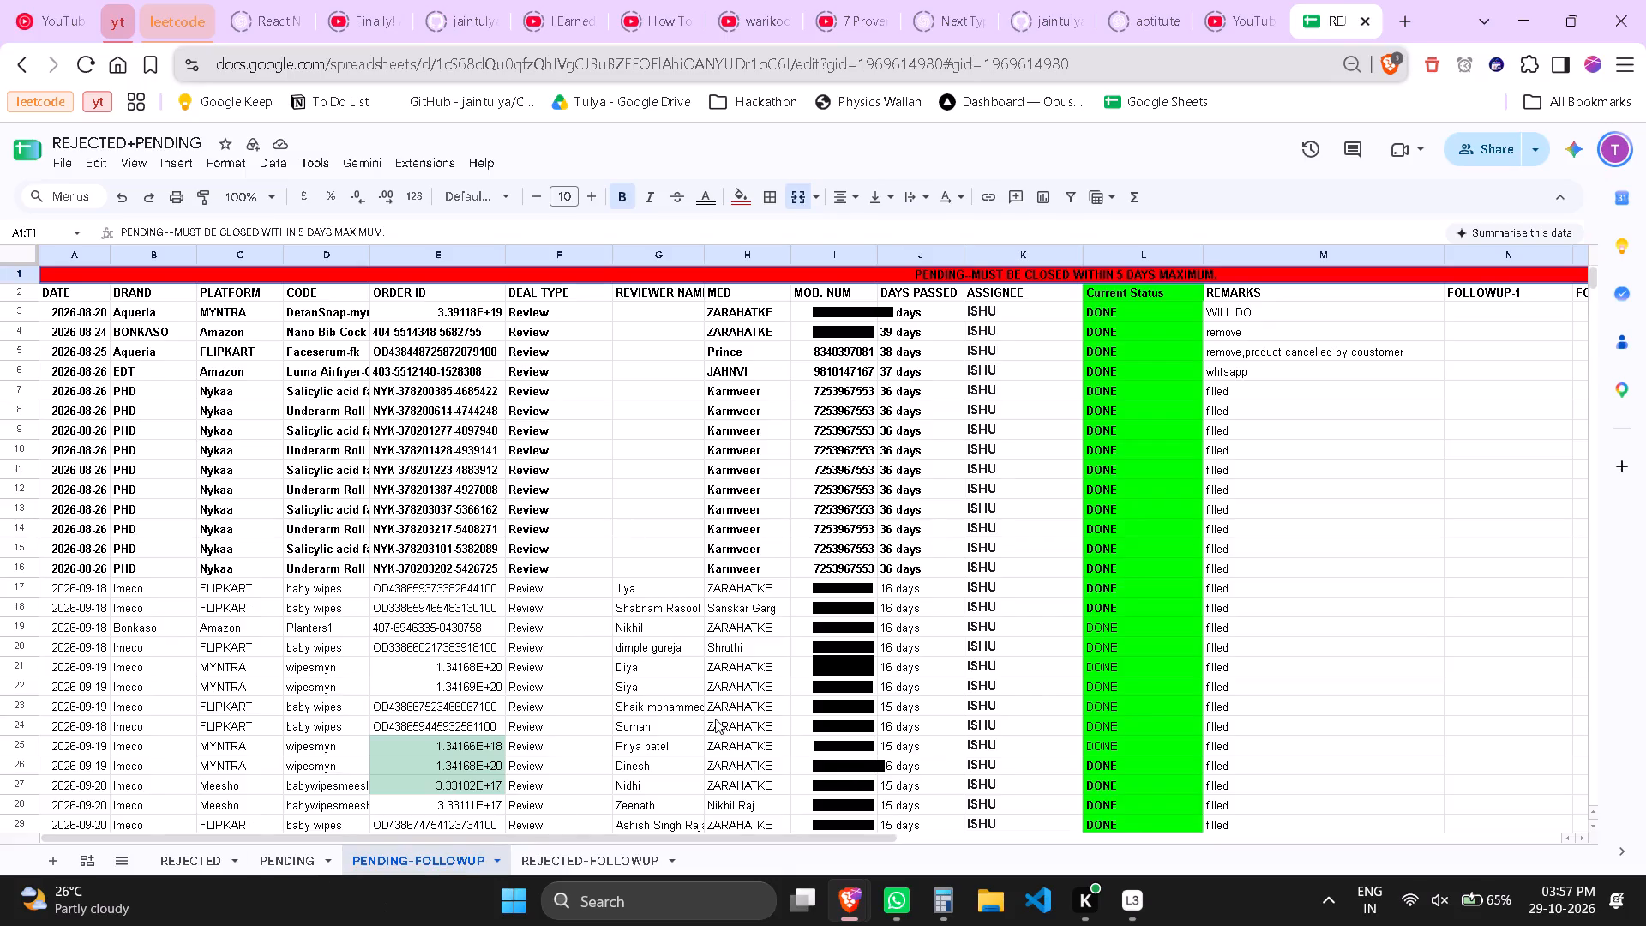
scroll(715, 719, down, 20)
scroll(715, 719, down, 12)
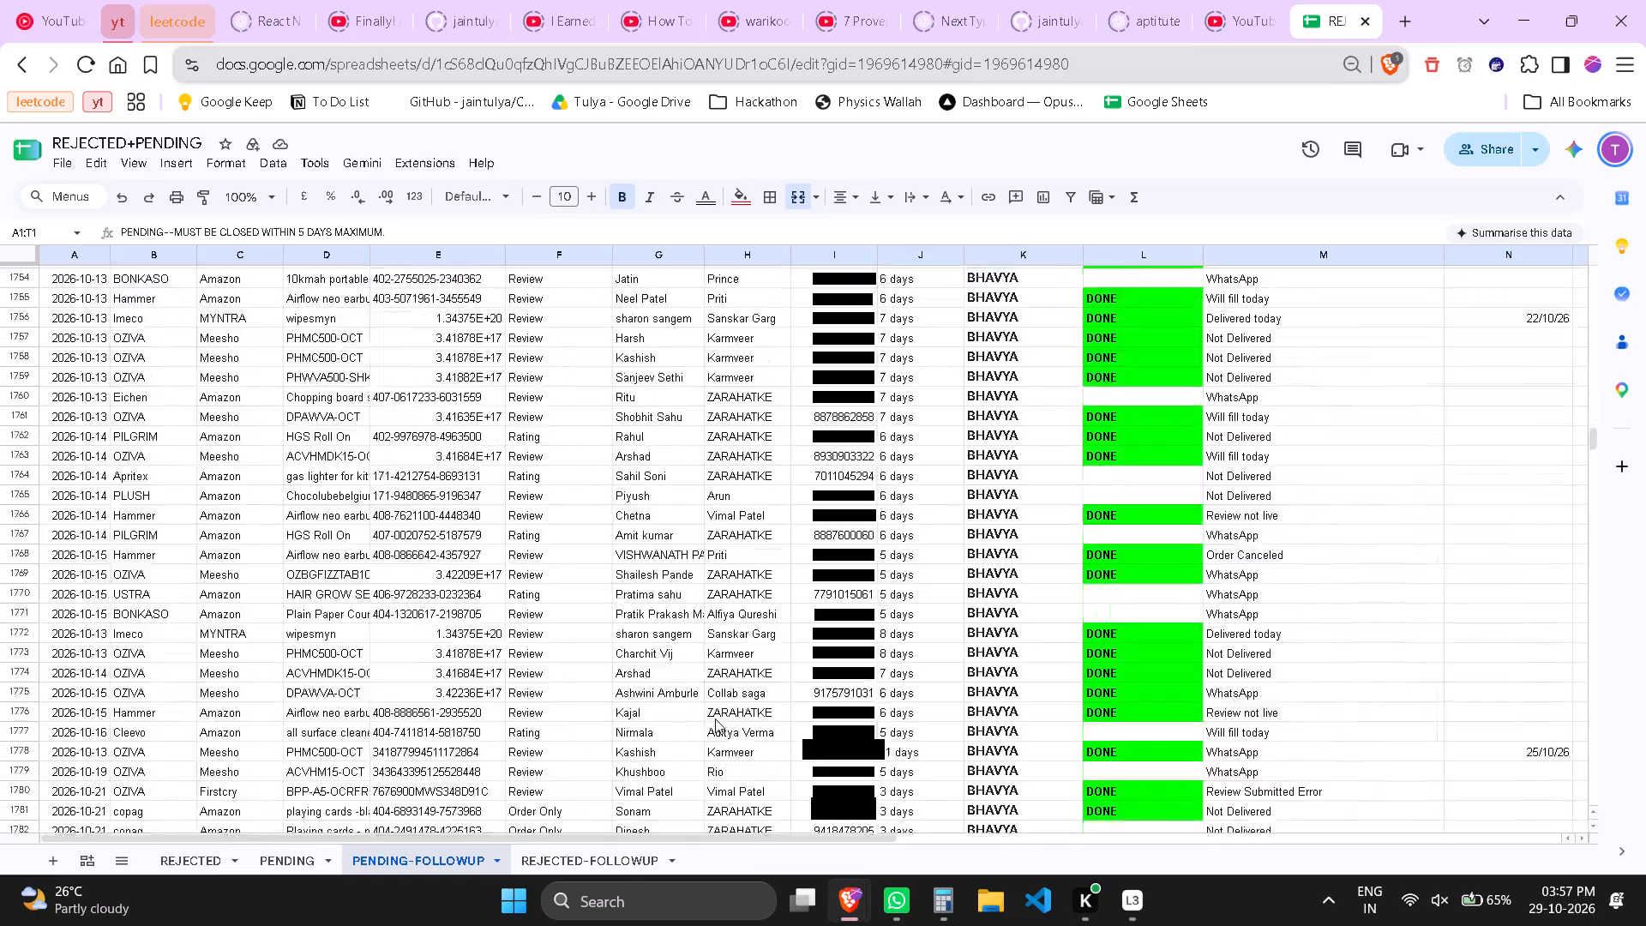
scroll(715, 719, down, 20)
scroll(715, 719, down, 15)
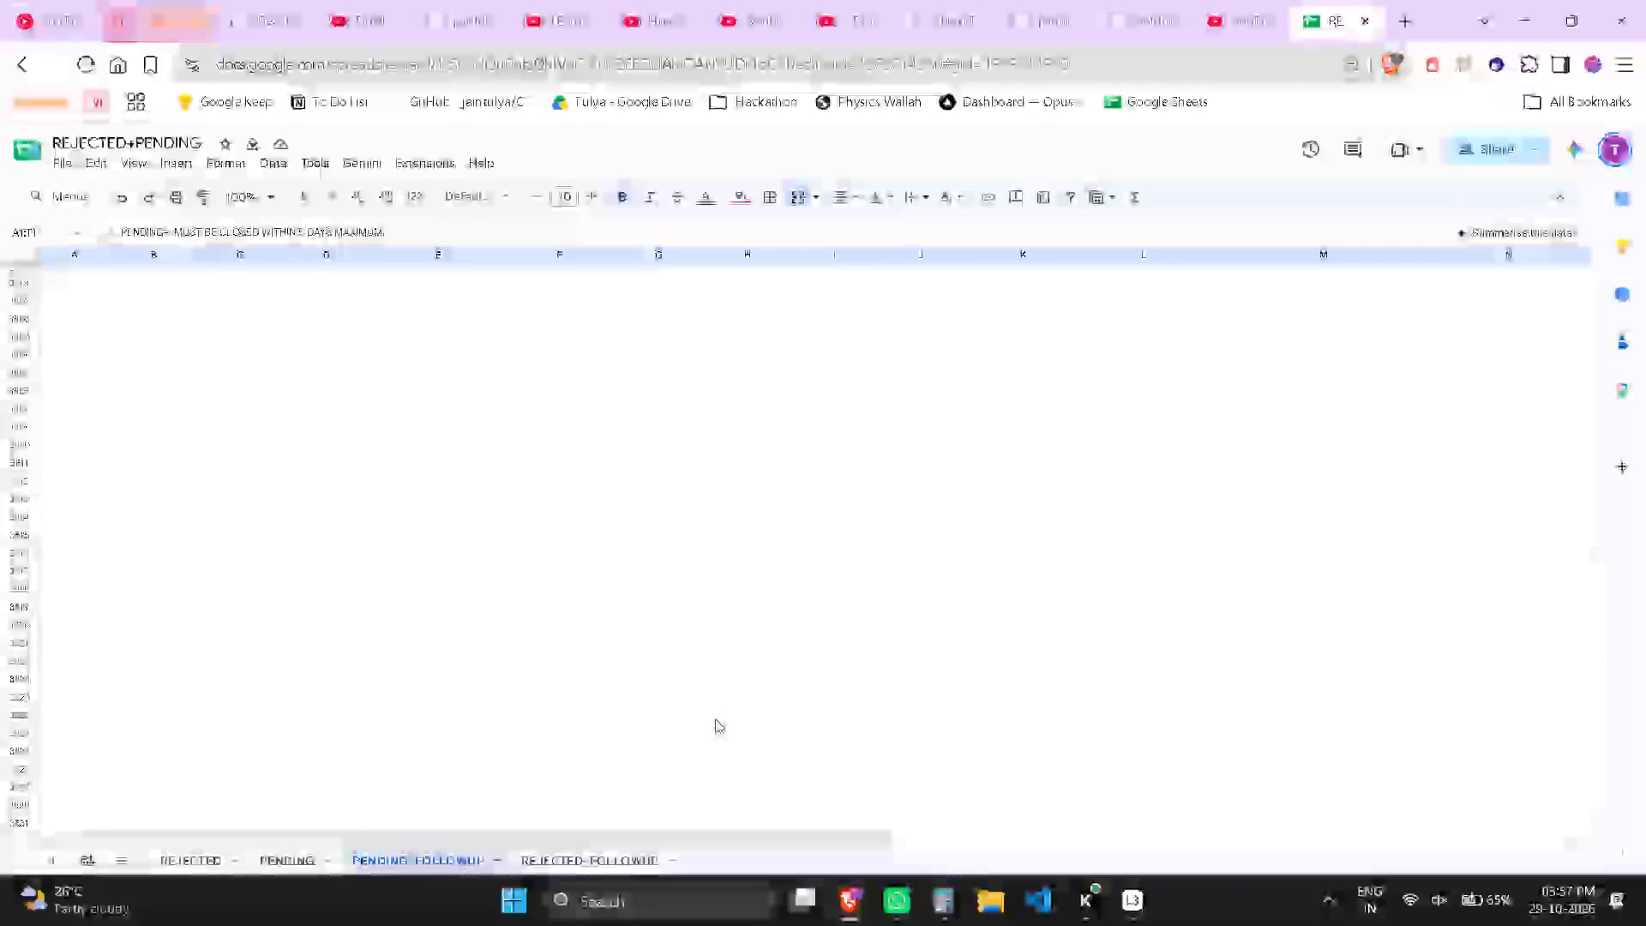
scroll(715, 719, down, 16)
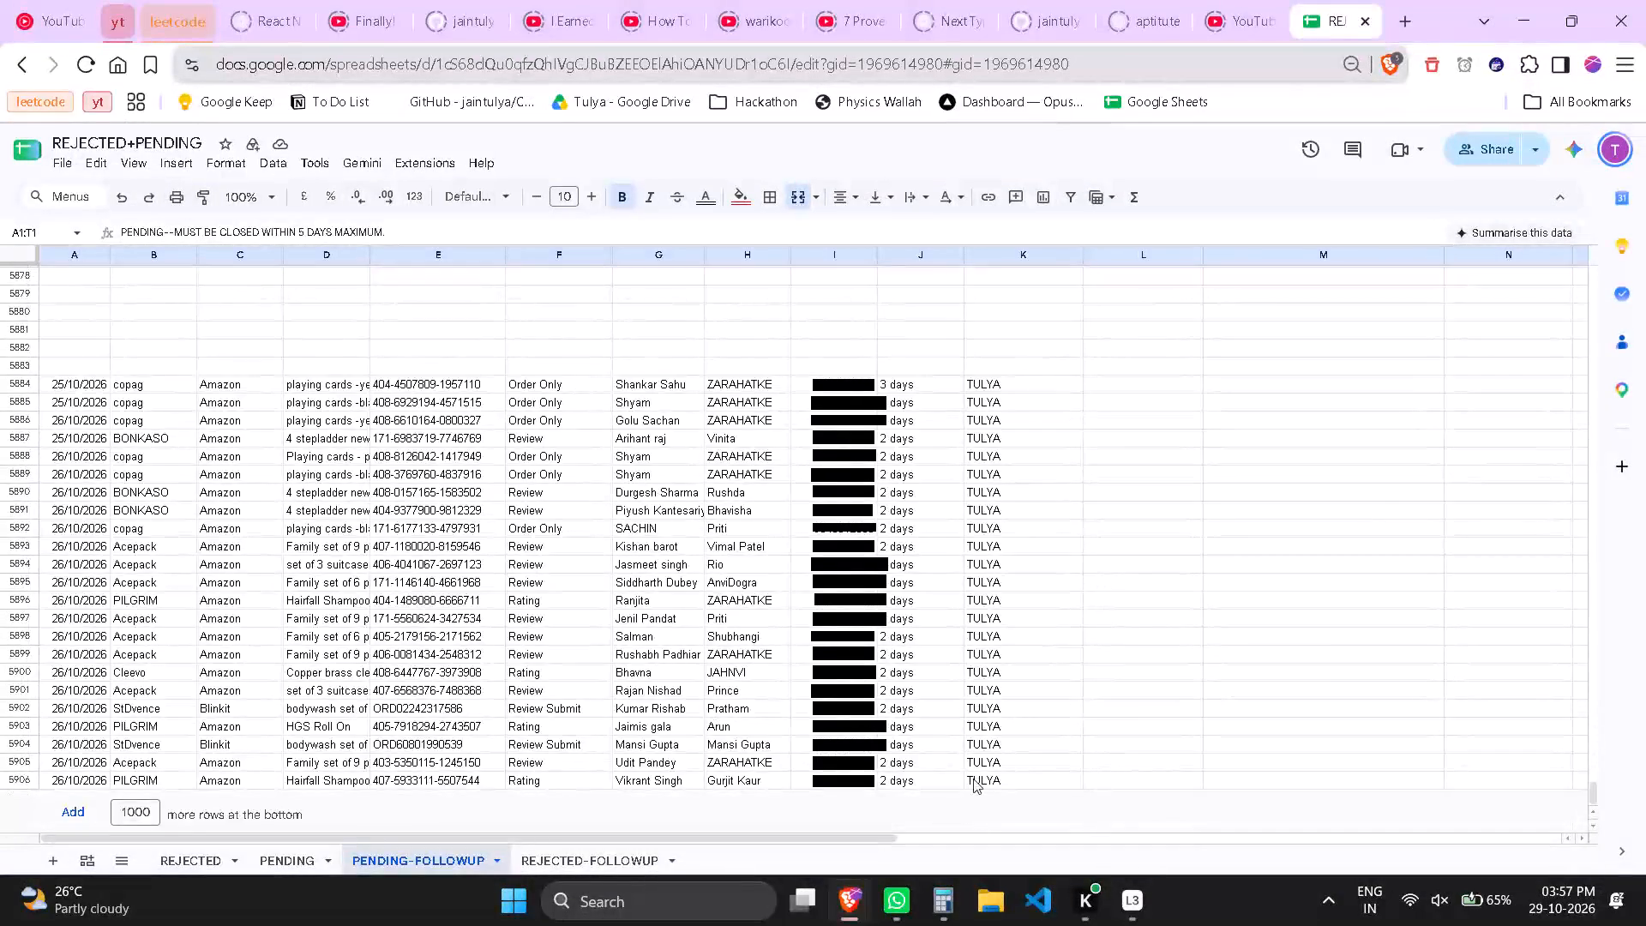
drag(1053, 785, 98, 331)
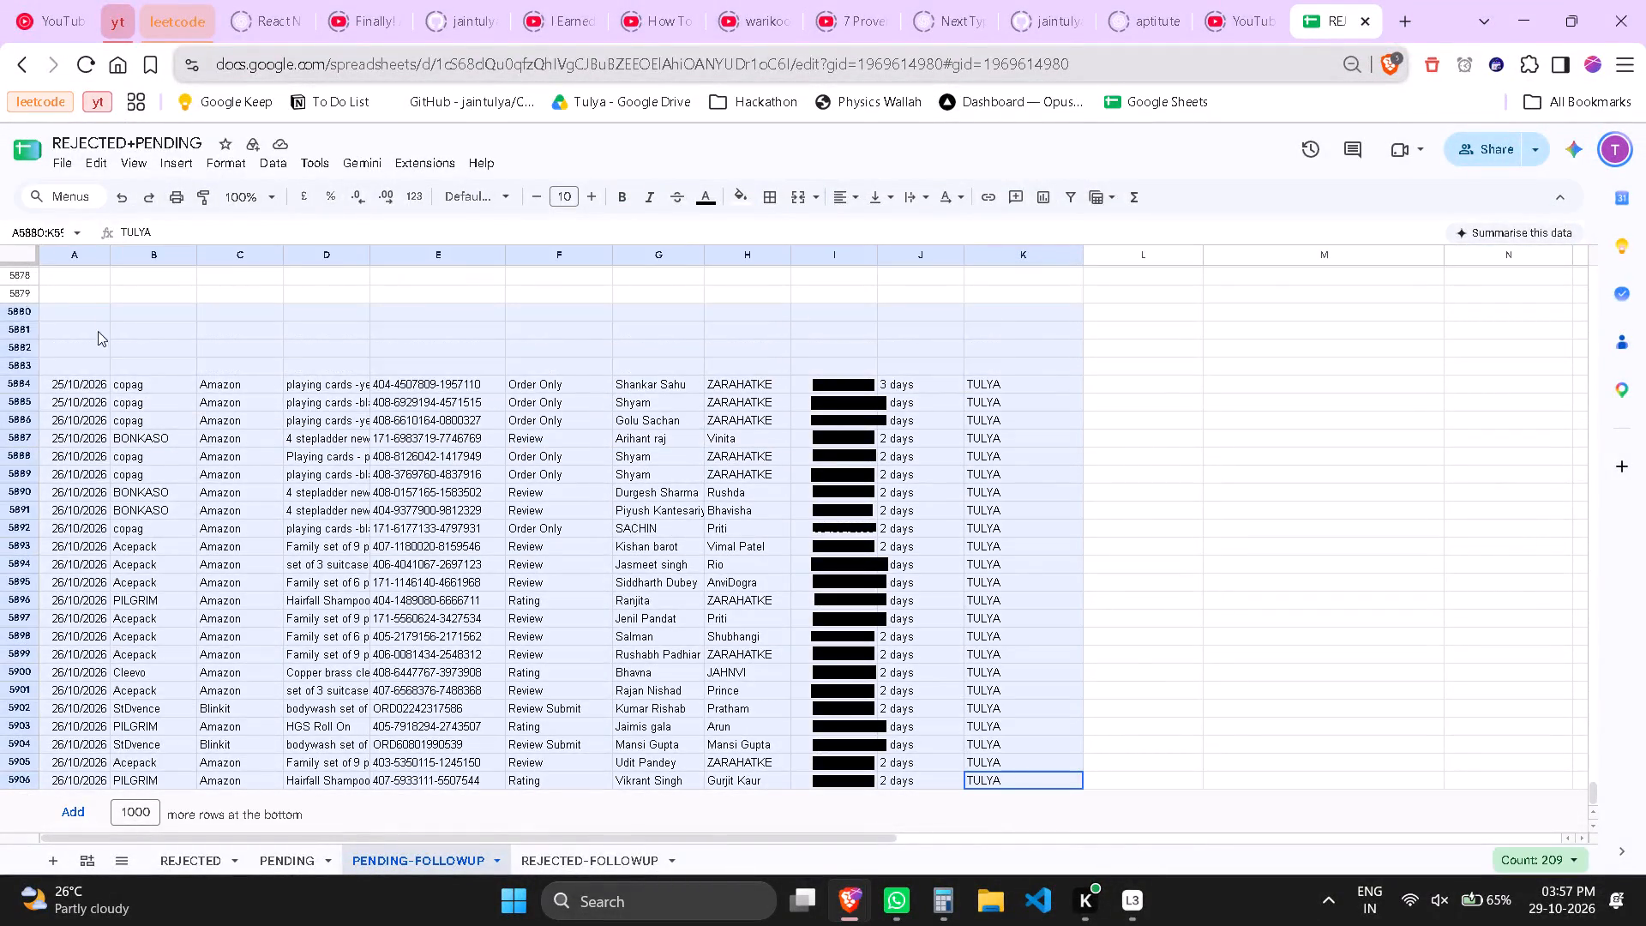
drag(98, 331, 61, 383)
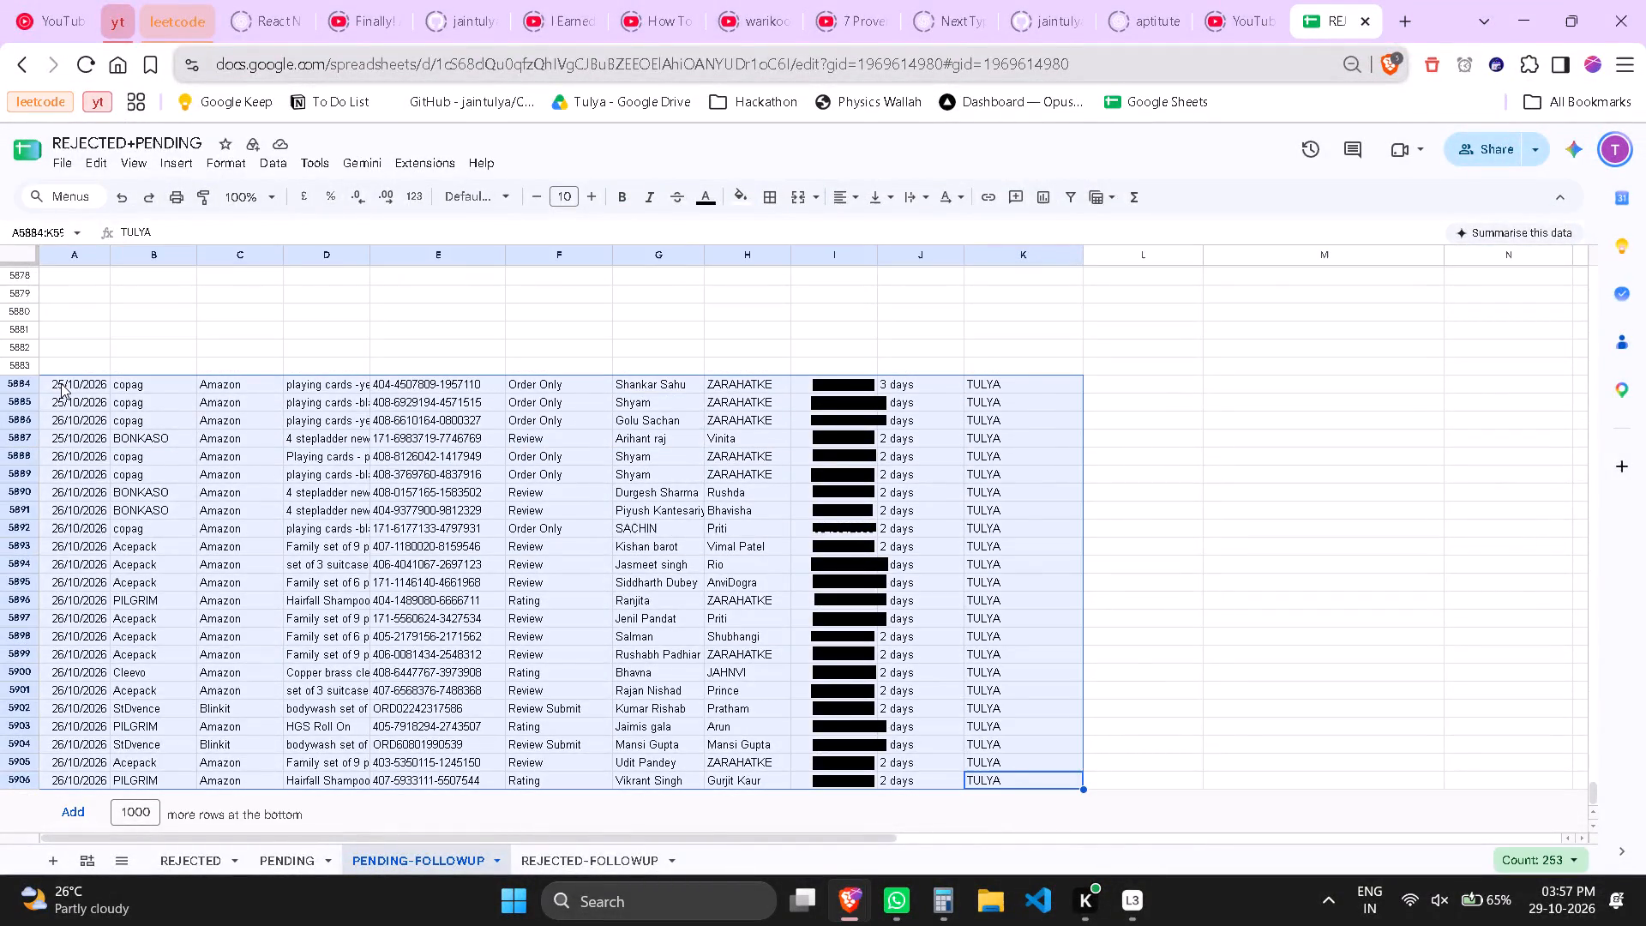
key(ctrl+x)
Paste the cut rows starting at A2564, directly below the last filled TULYA row dated 25/10/2026.
scroll(324, 405, up, 20)
scroll(324, 405, up, 3)
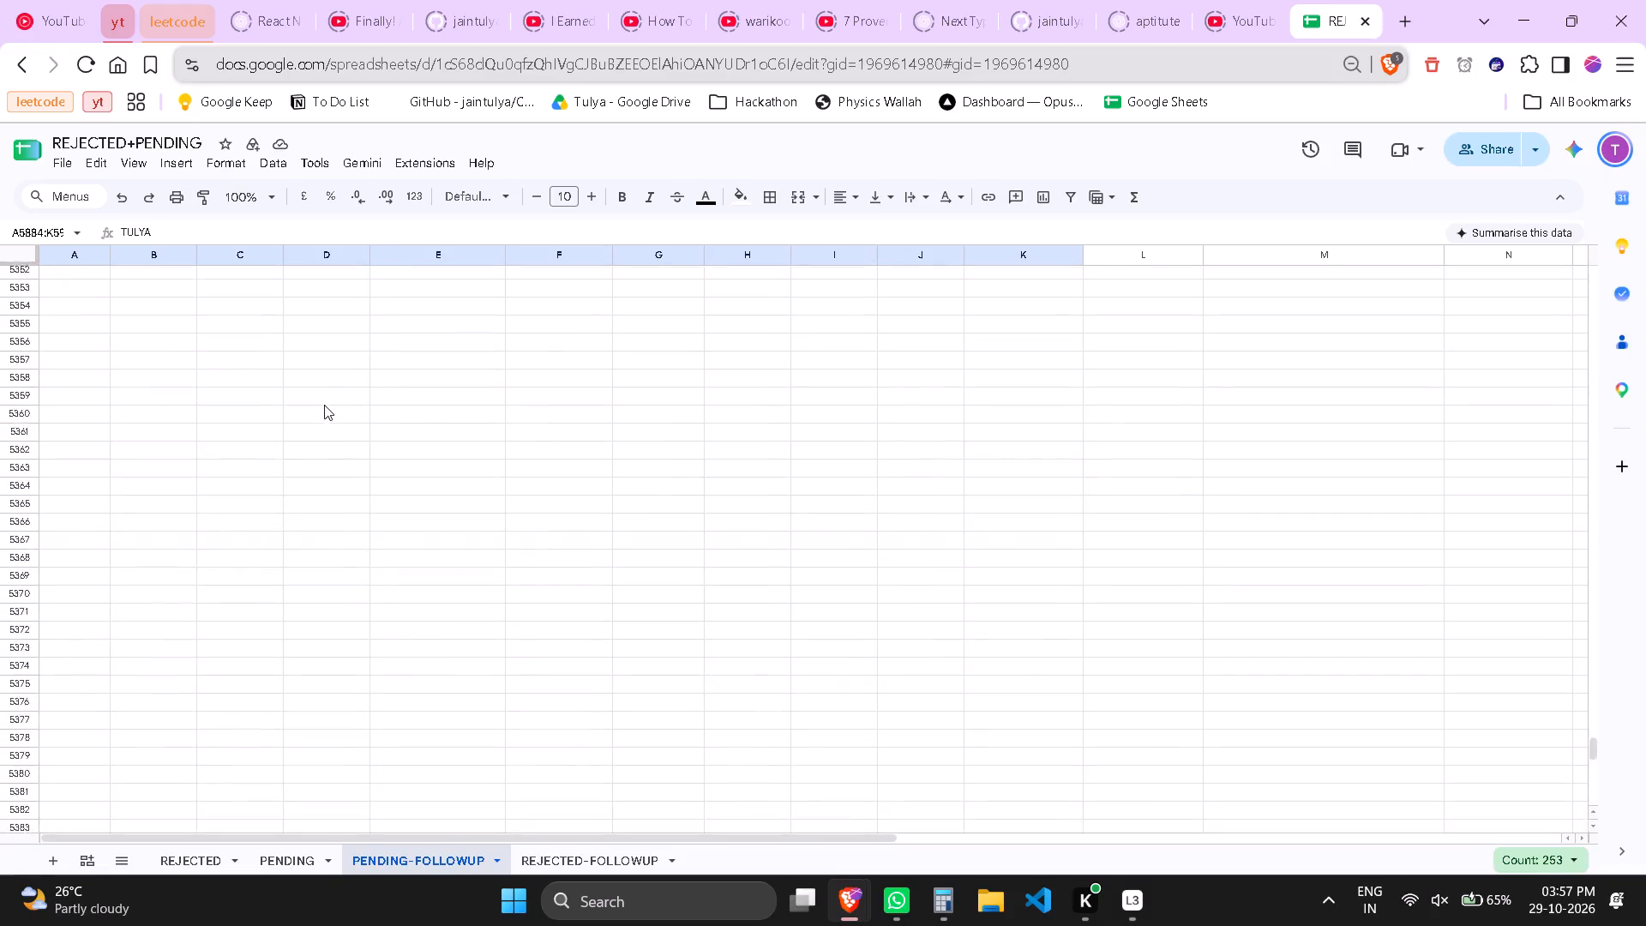
scroll(324, 405, up, 20)
scroll(324, 405, up, 6)
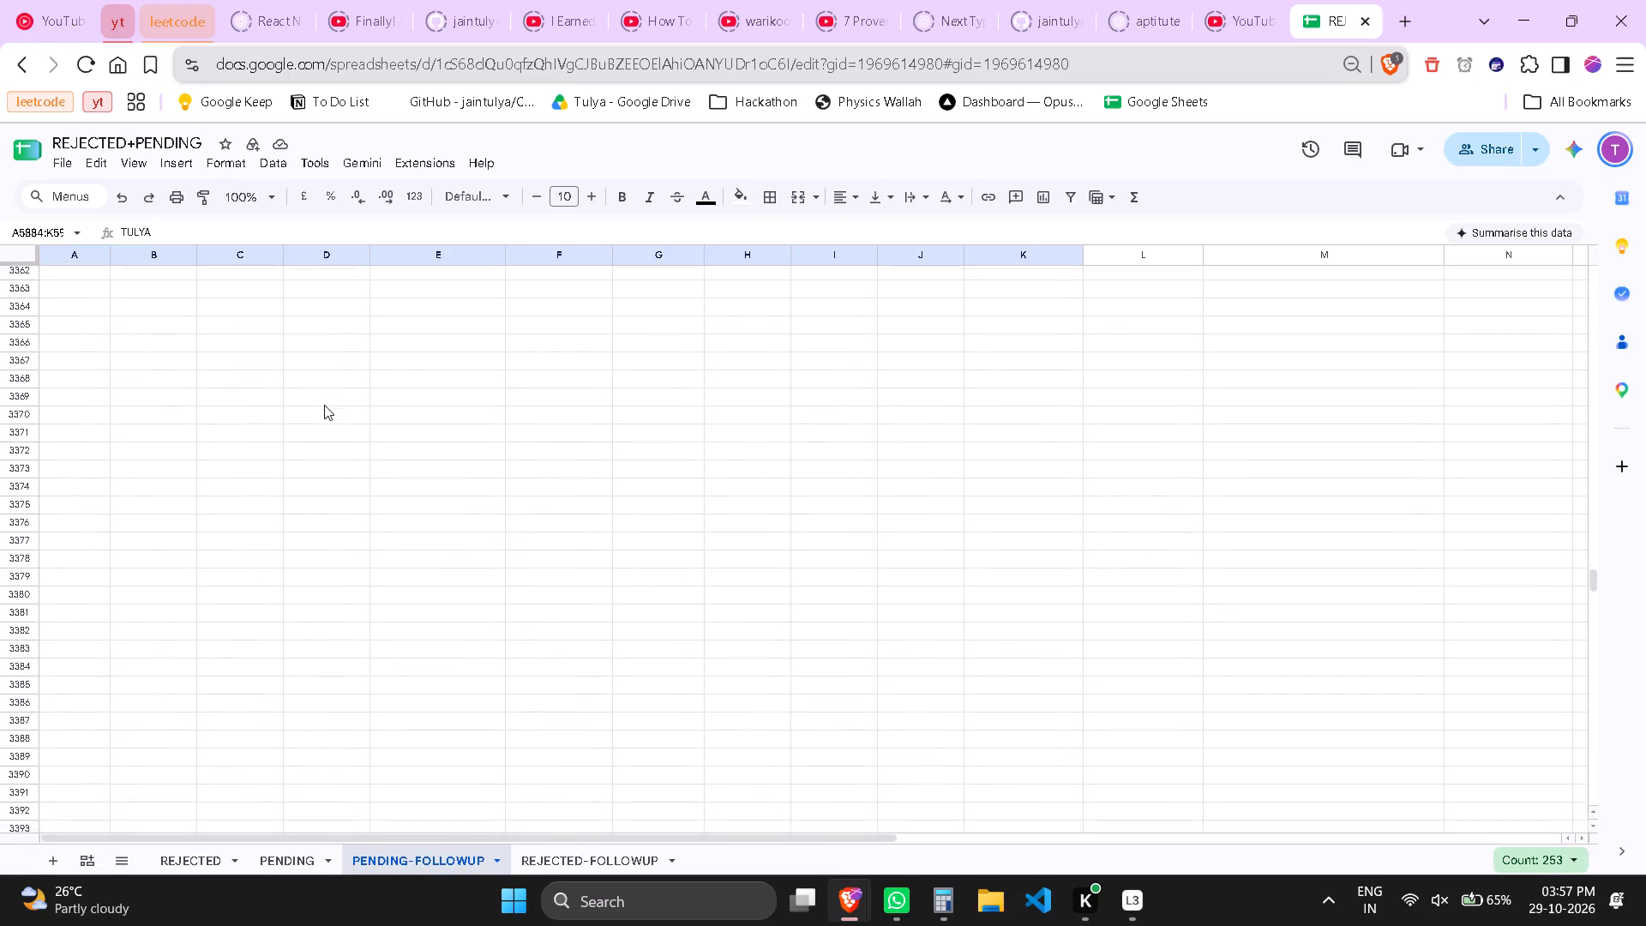
scroll(324, 405, up, 20)
scroll(324, 405, up, 7)
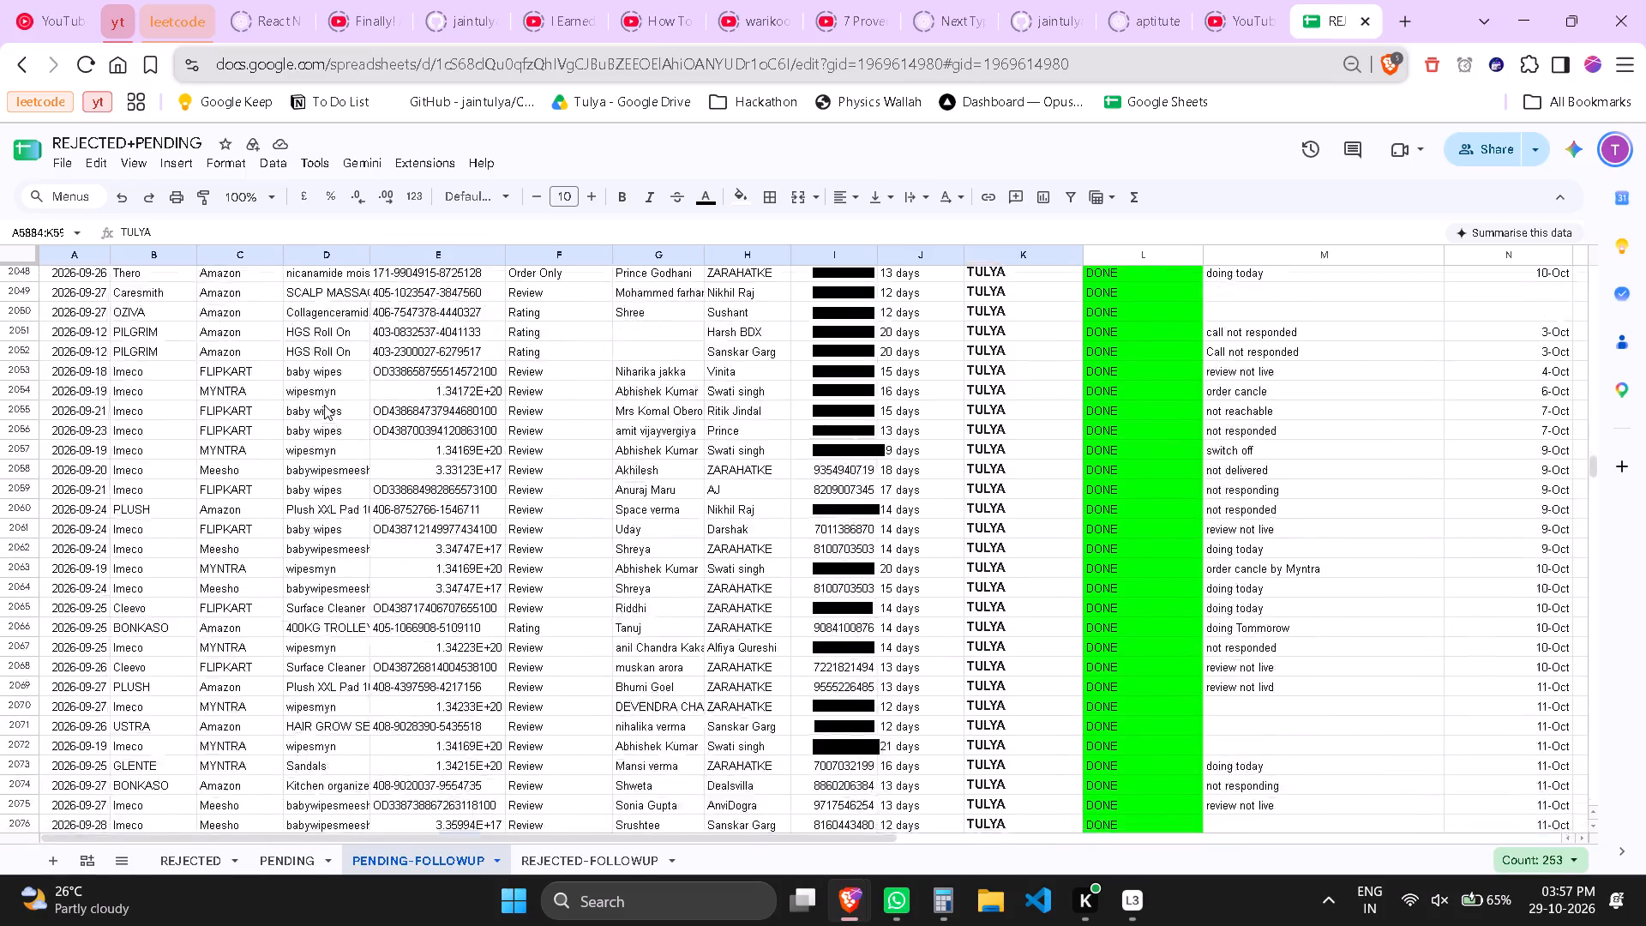
scroll(324, 405, down, 16)
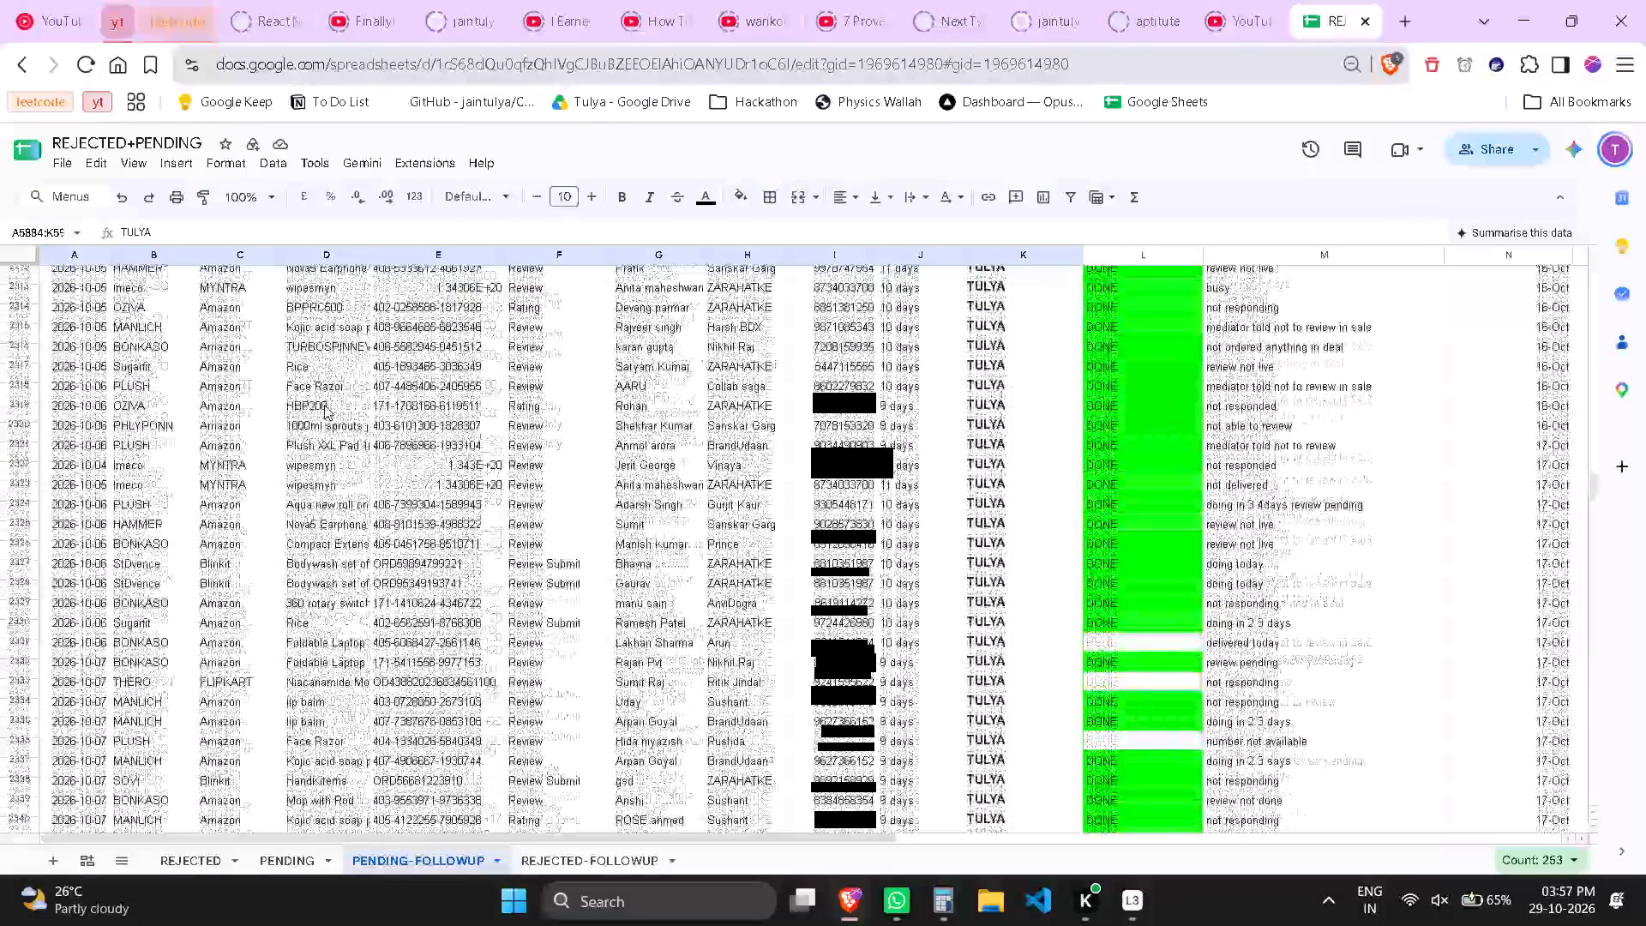
scroll(324, 405, down, 16)
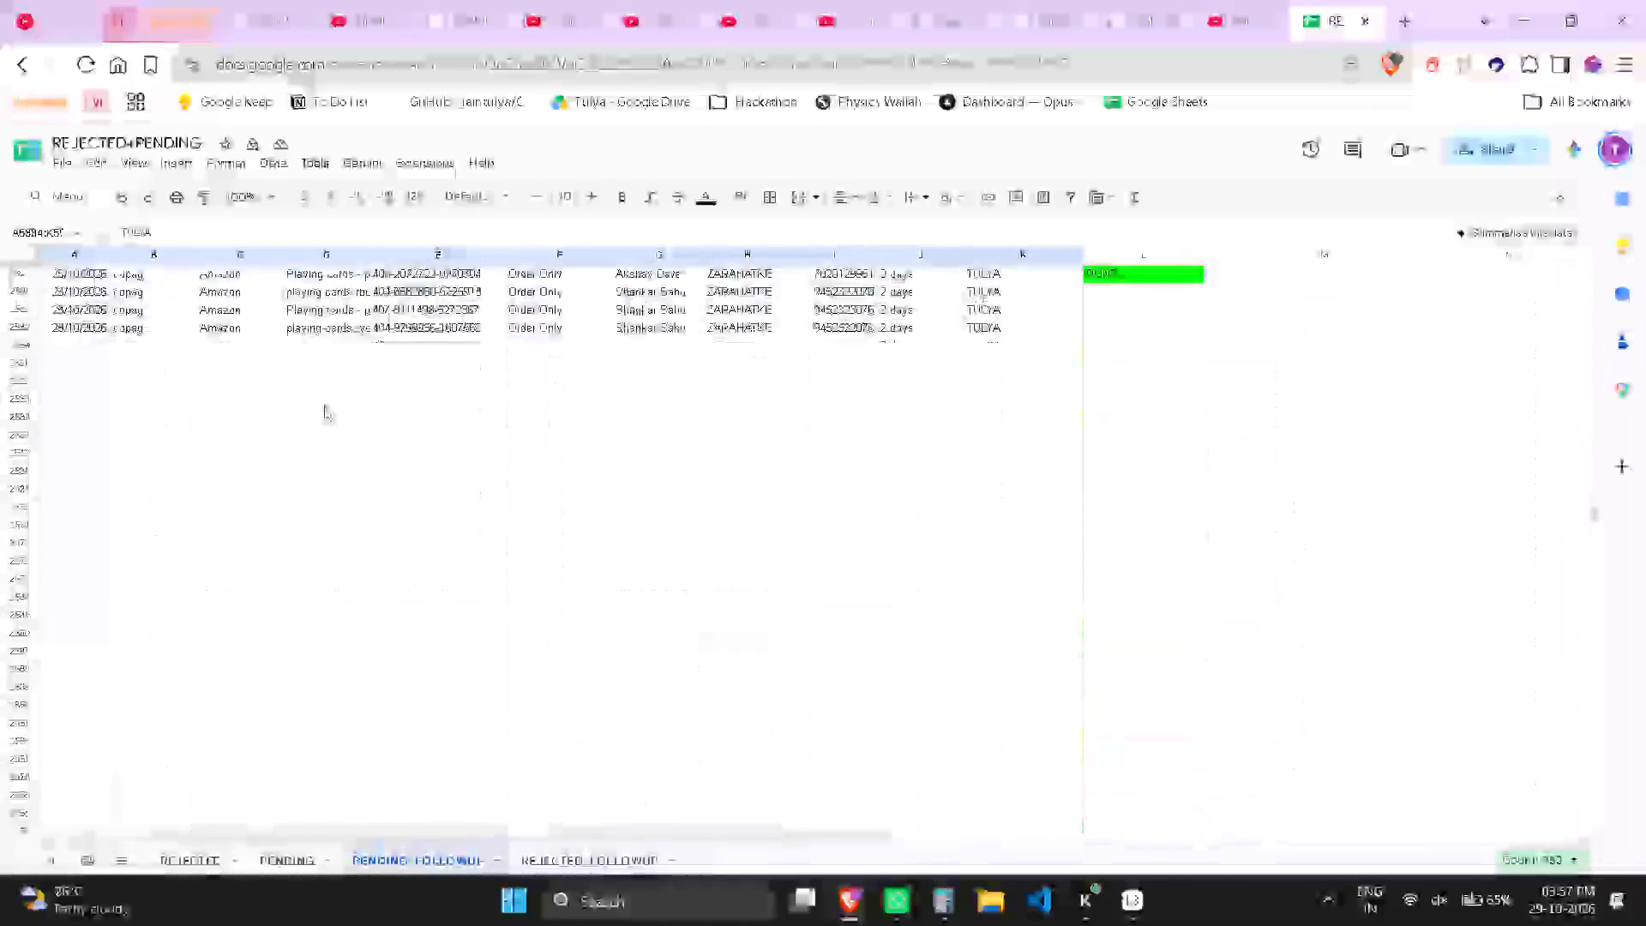
scroll(324, 405, down, 3)
scroll(324, 405, up, 6)
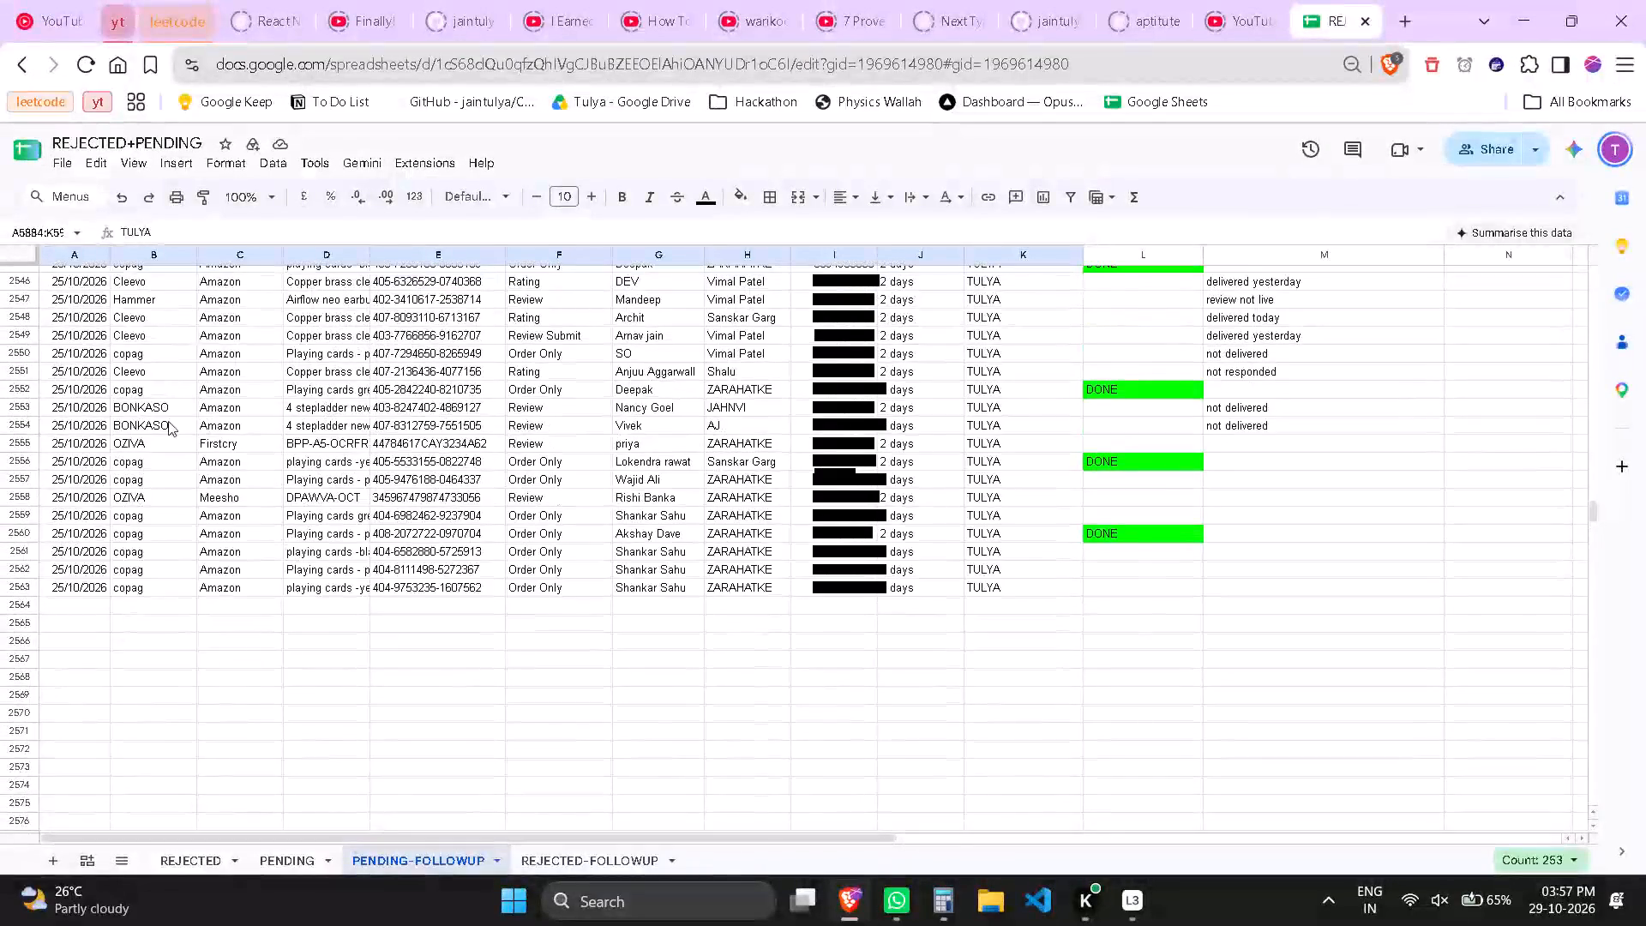
click(76, 604)
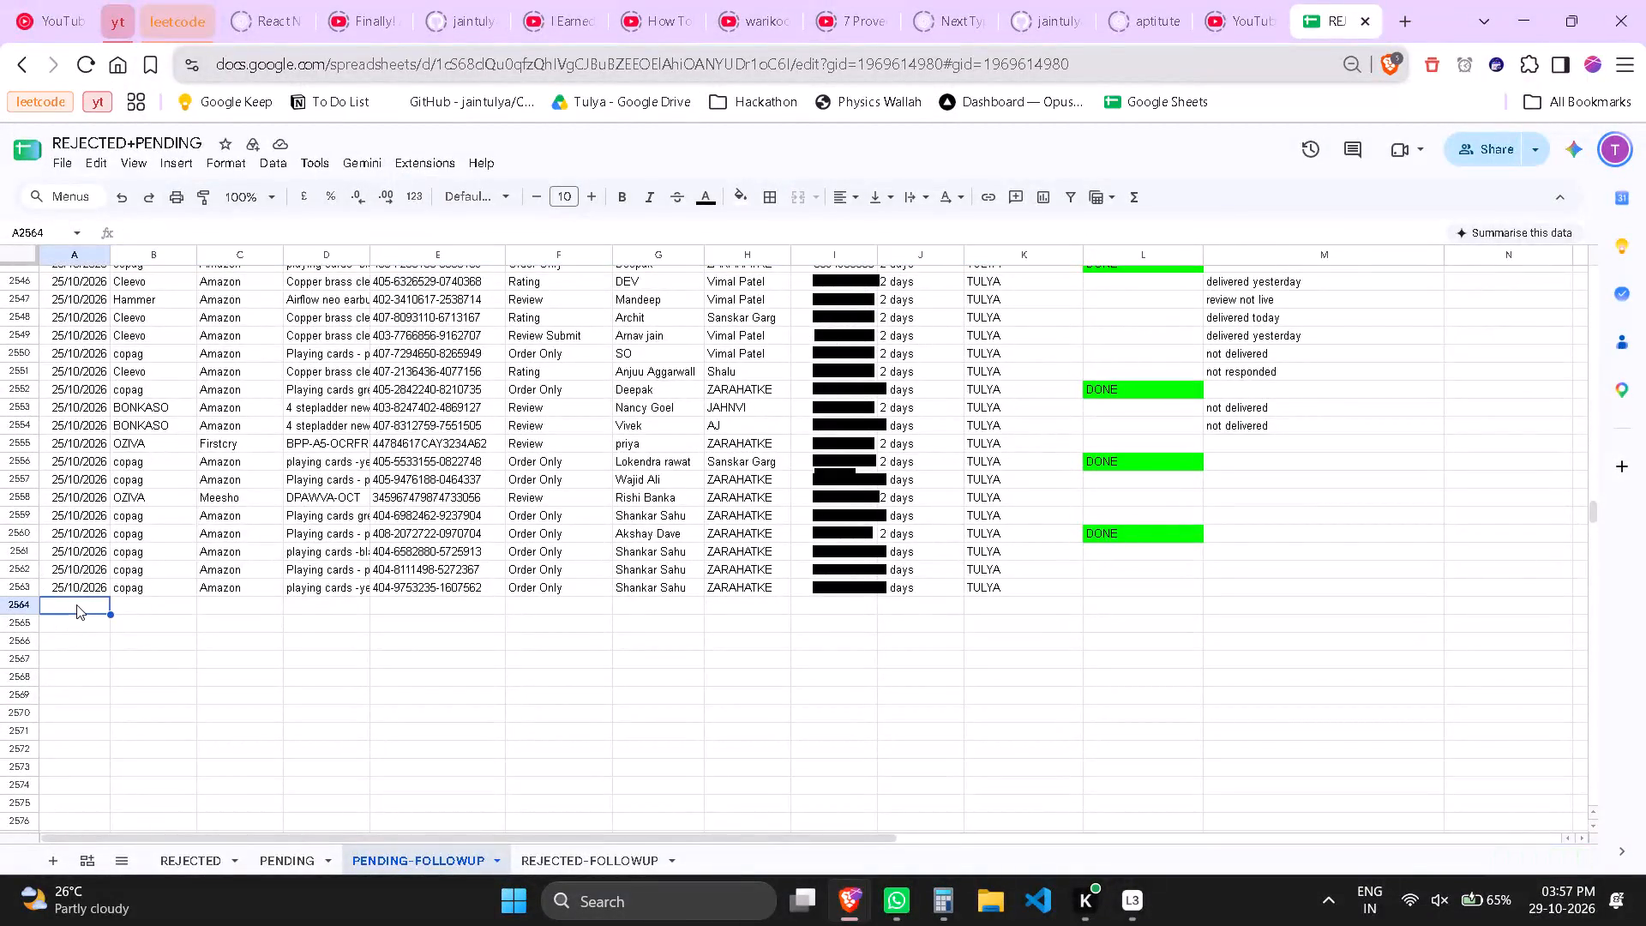
key(ctrl+v)
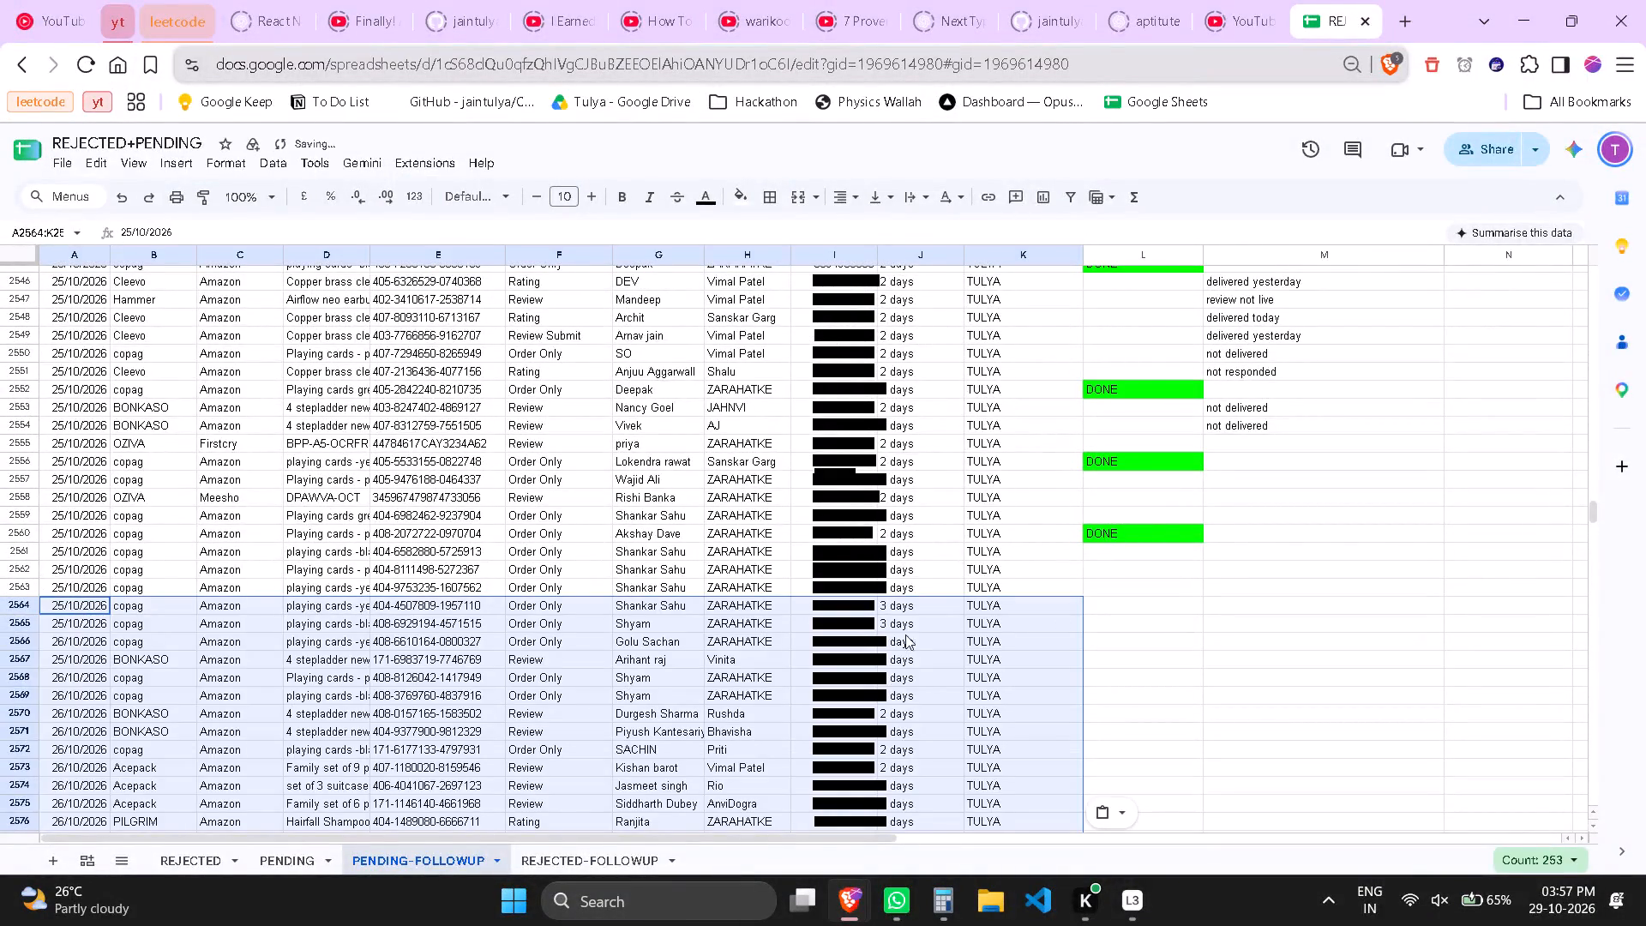
click(1191, 622)
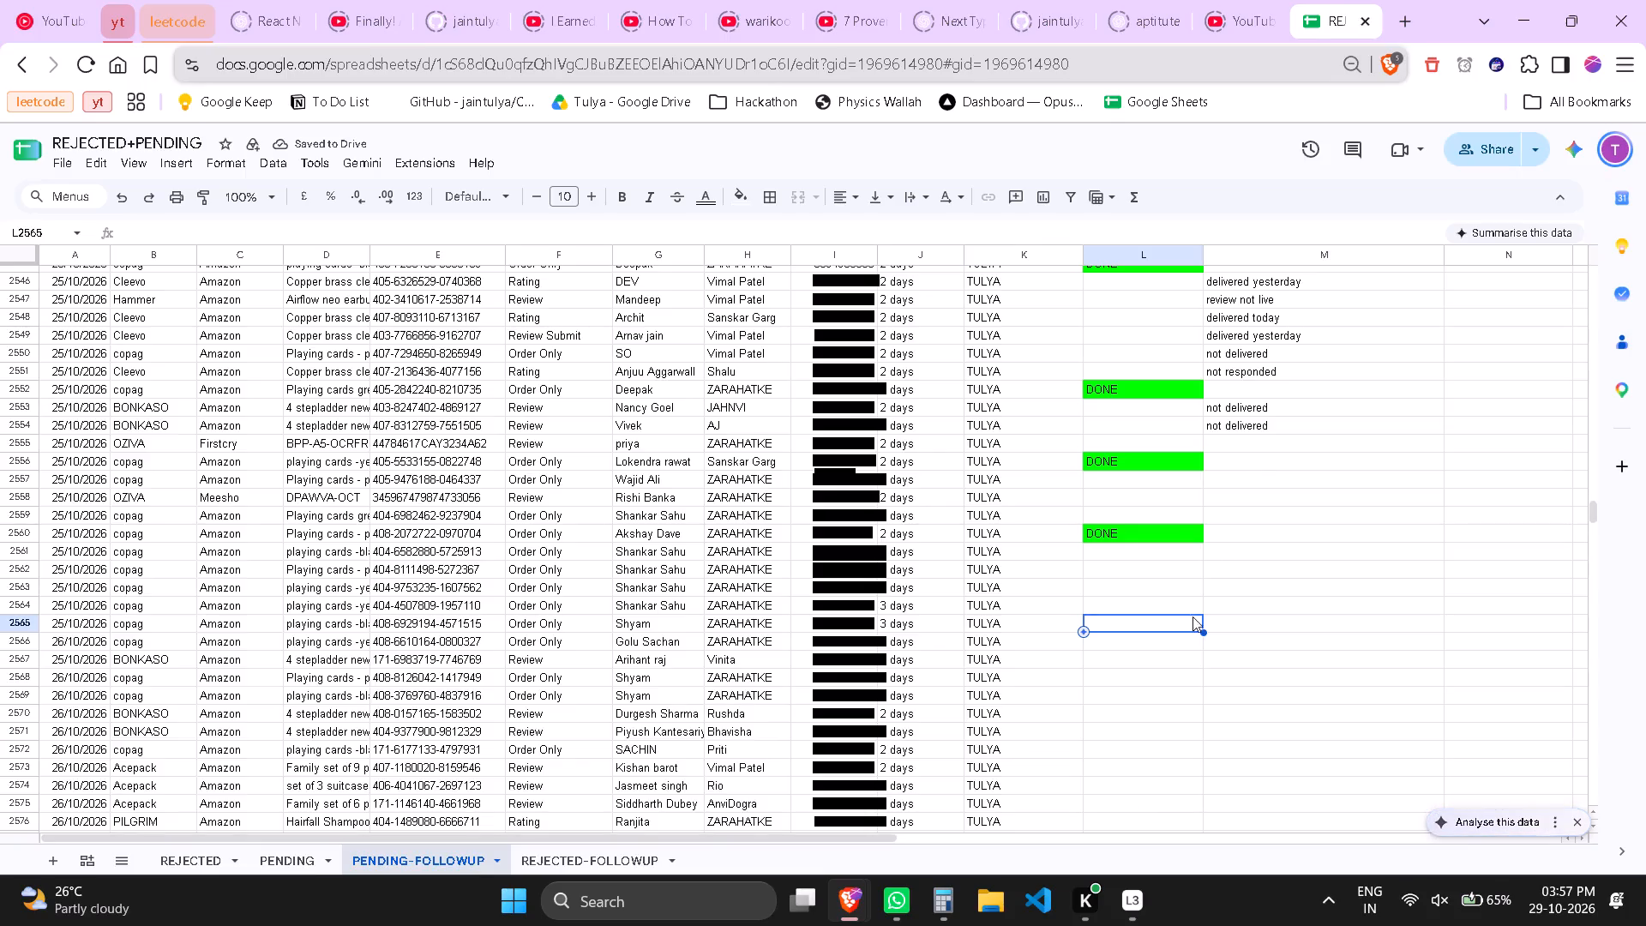
Select the mobile number cell of the OZIVA Meesho order in row 2558.
click(1239, 453)
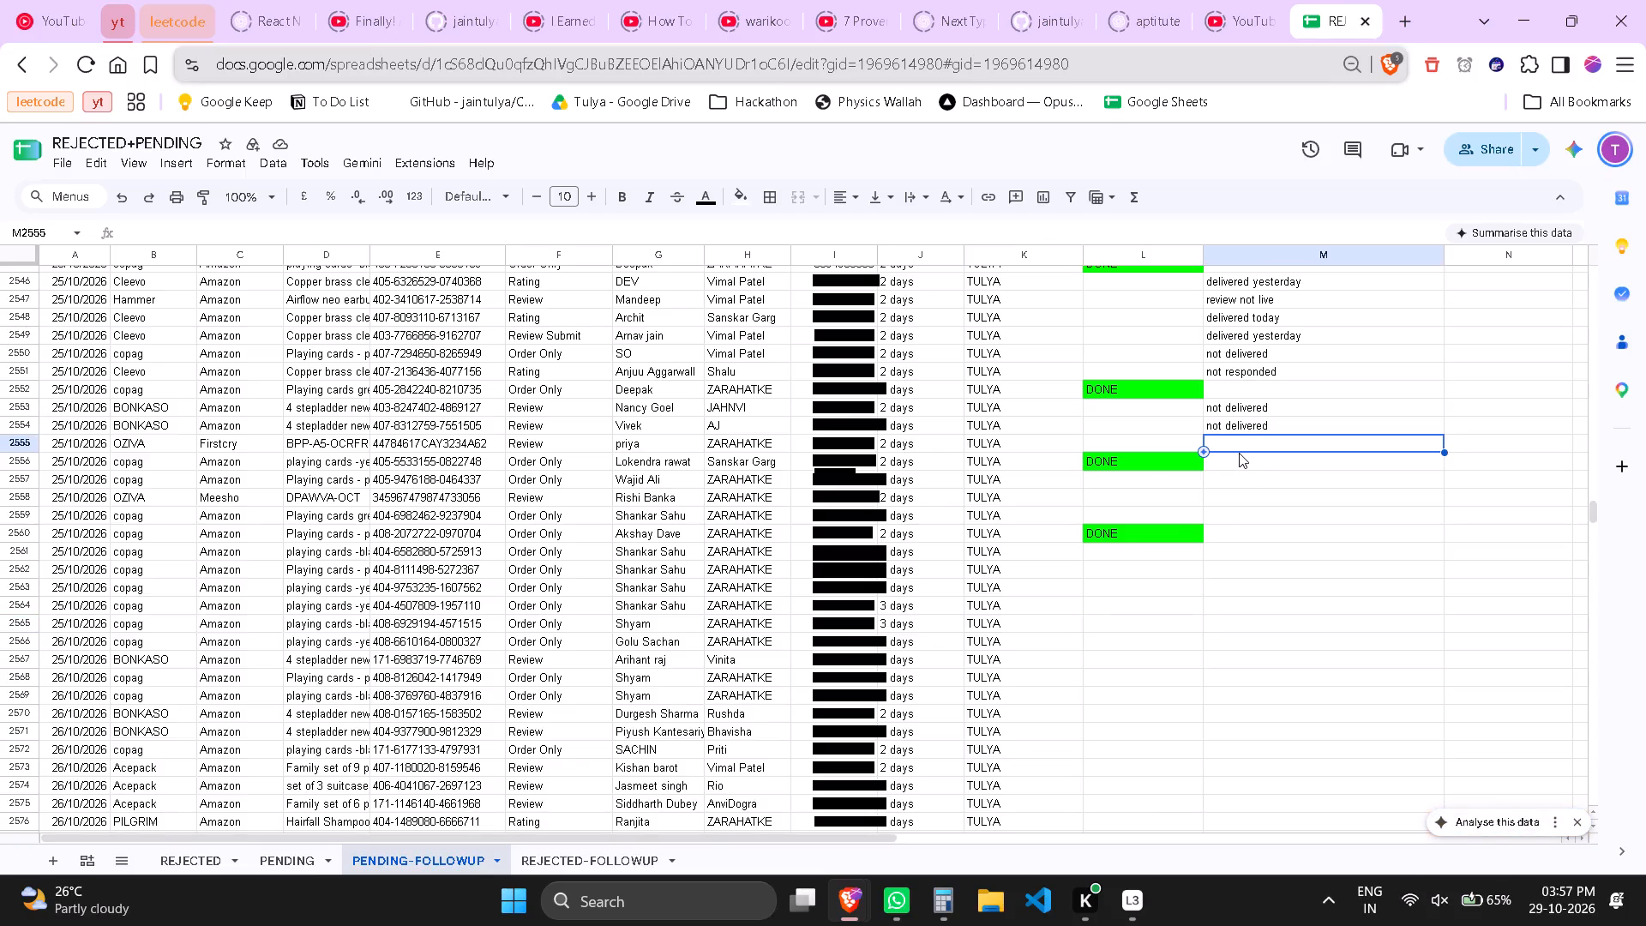
click(827, 496)
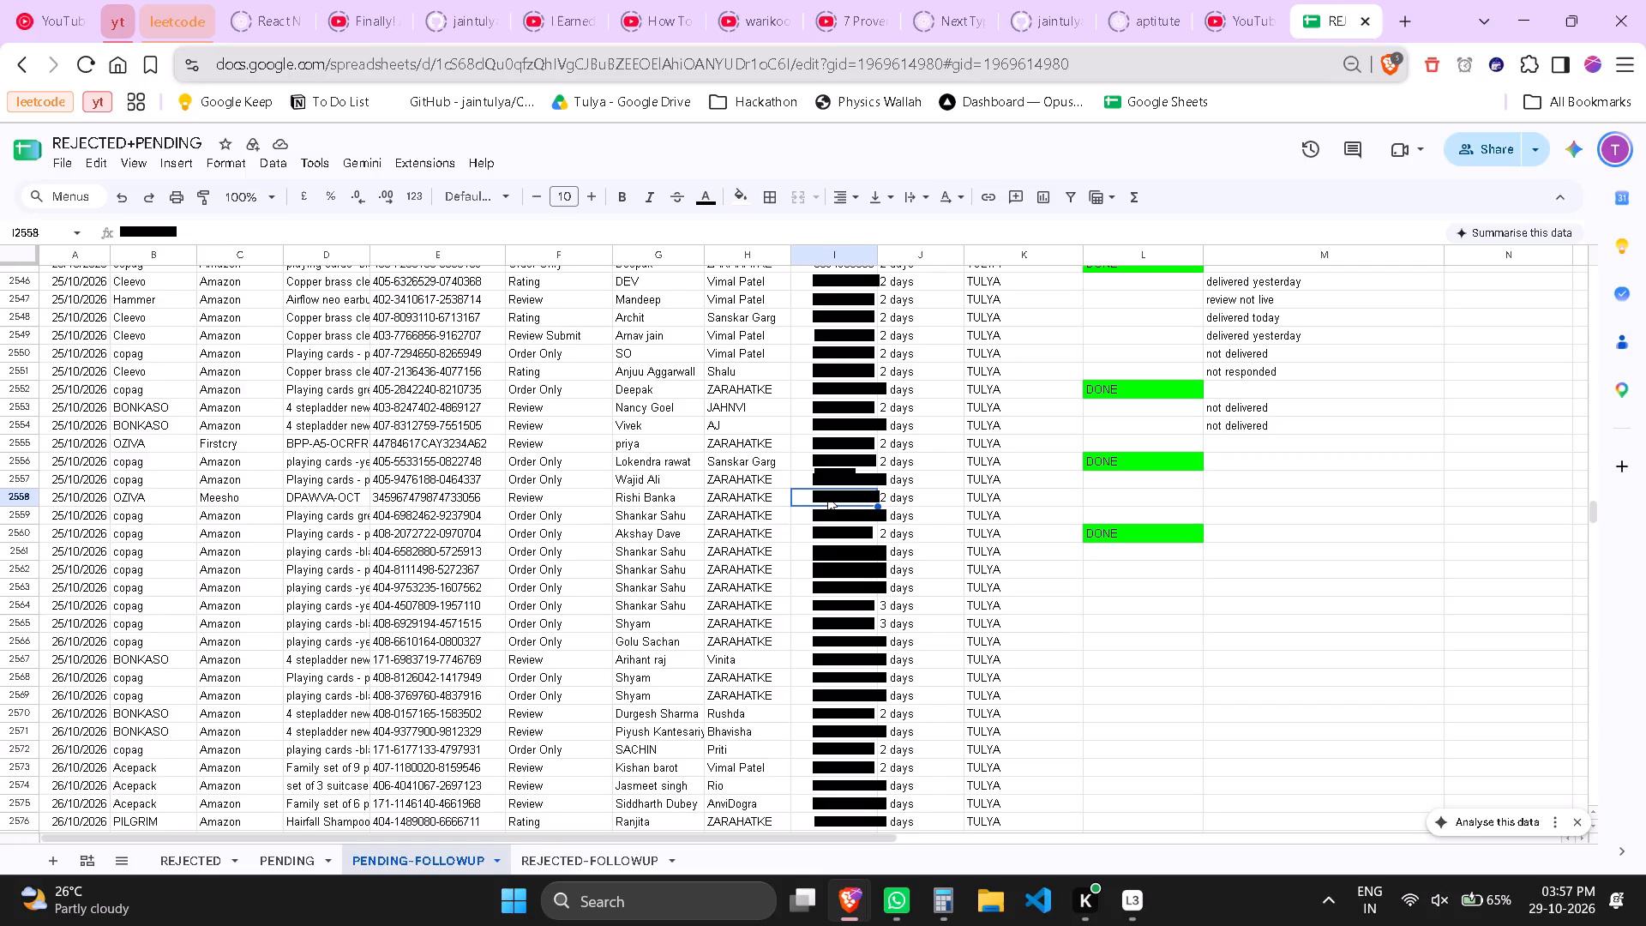
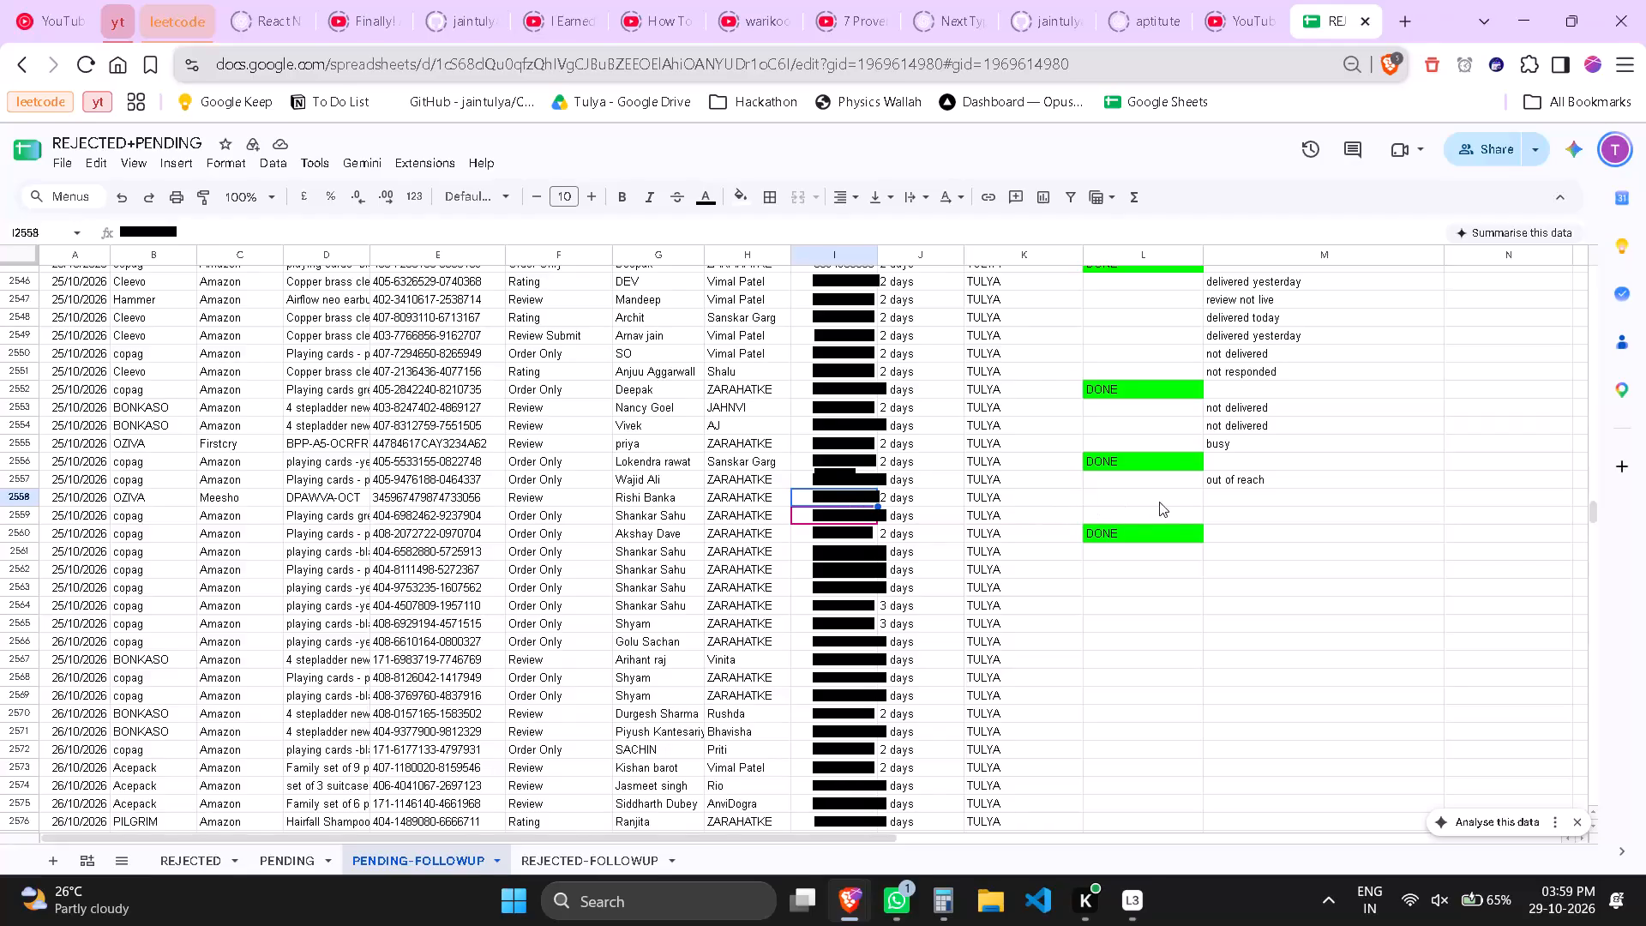
Enter the remark "not responded" in column M for the OZIVA Meesho order in row 2558.
click(1206, 496)
text(not respondee)
key(BackSpace)
key(d)
key(Up)
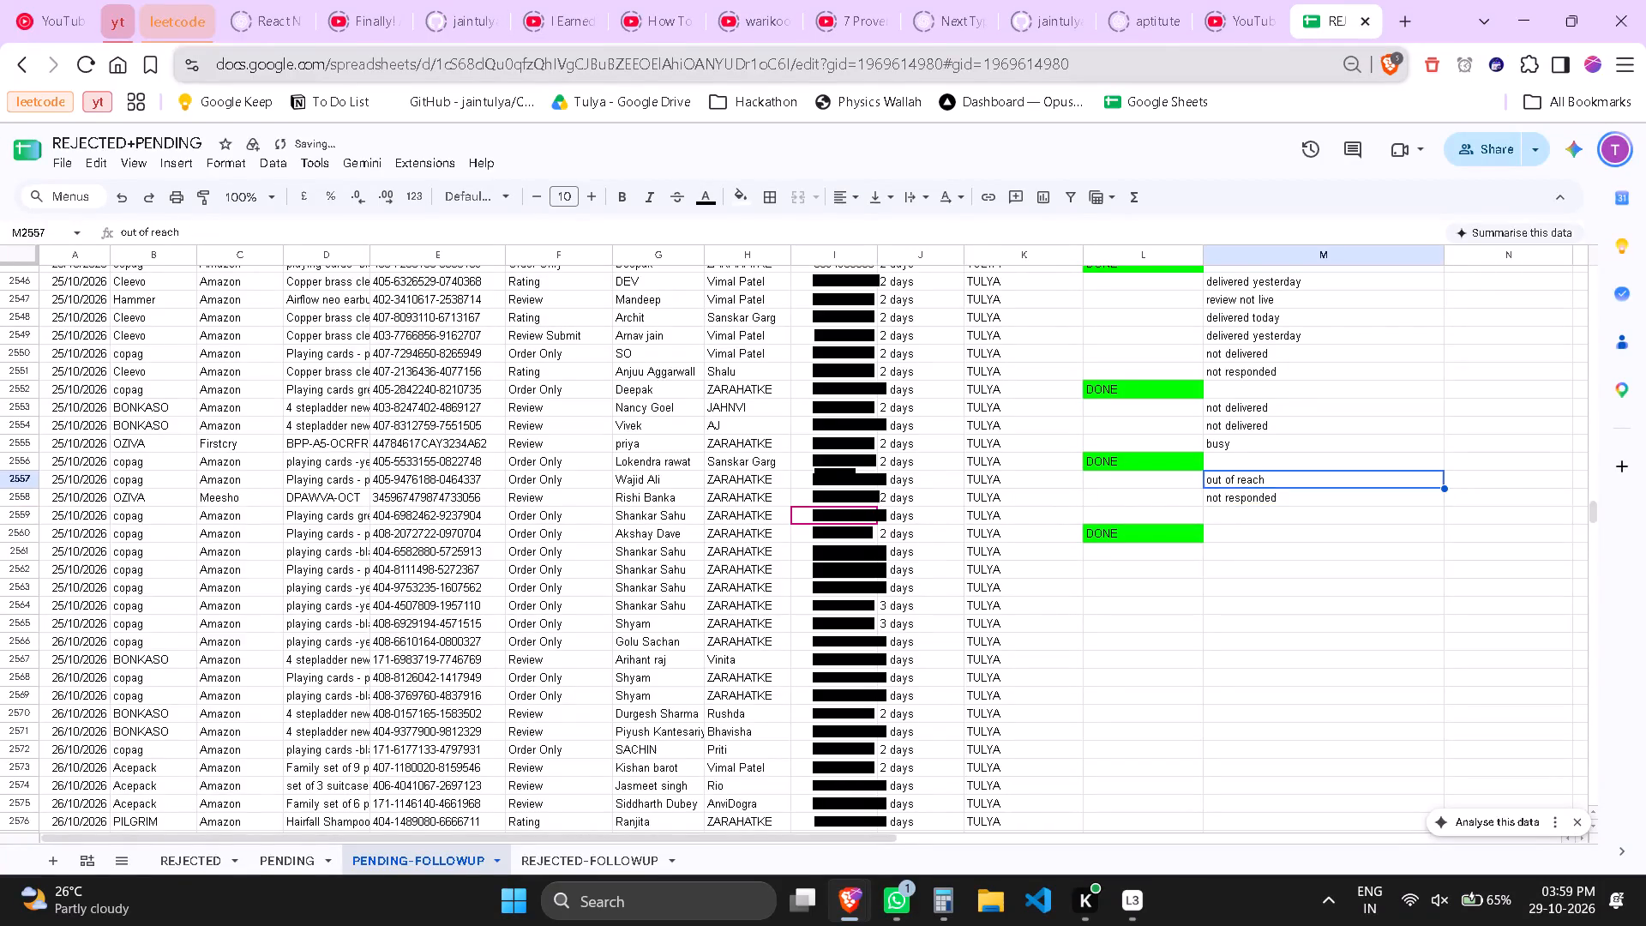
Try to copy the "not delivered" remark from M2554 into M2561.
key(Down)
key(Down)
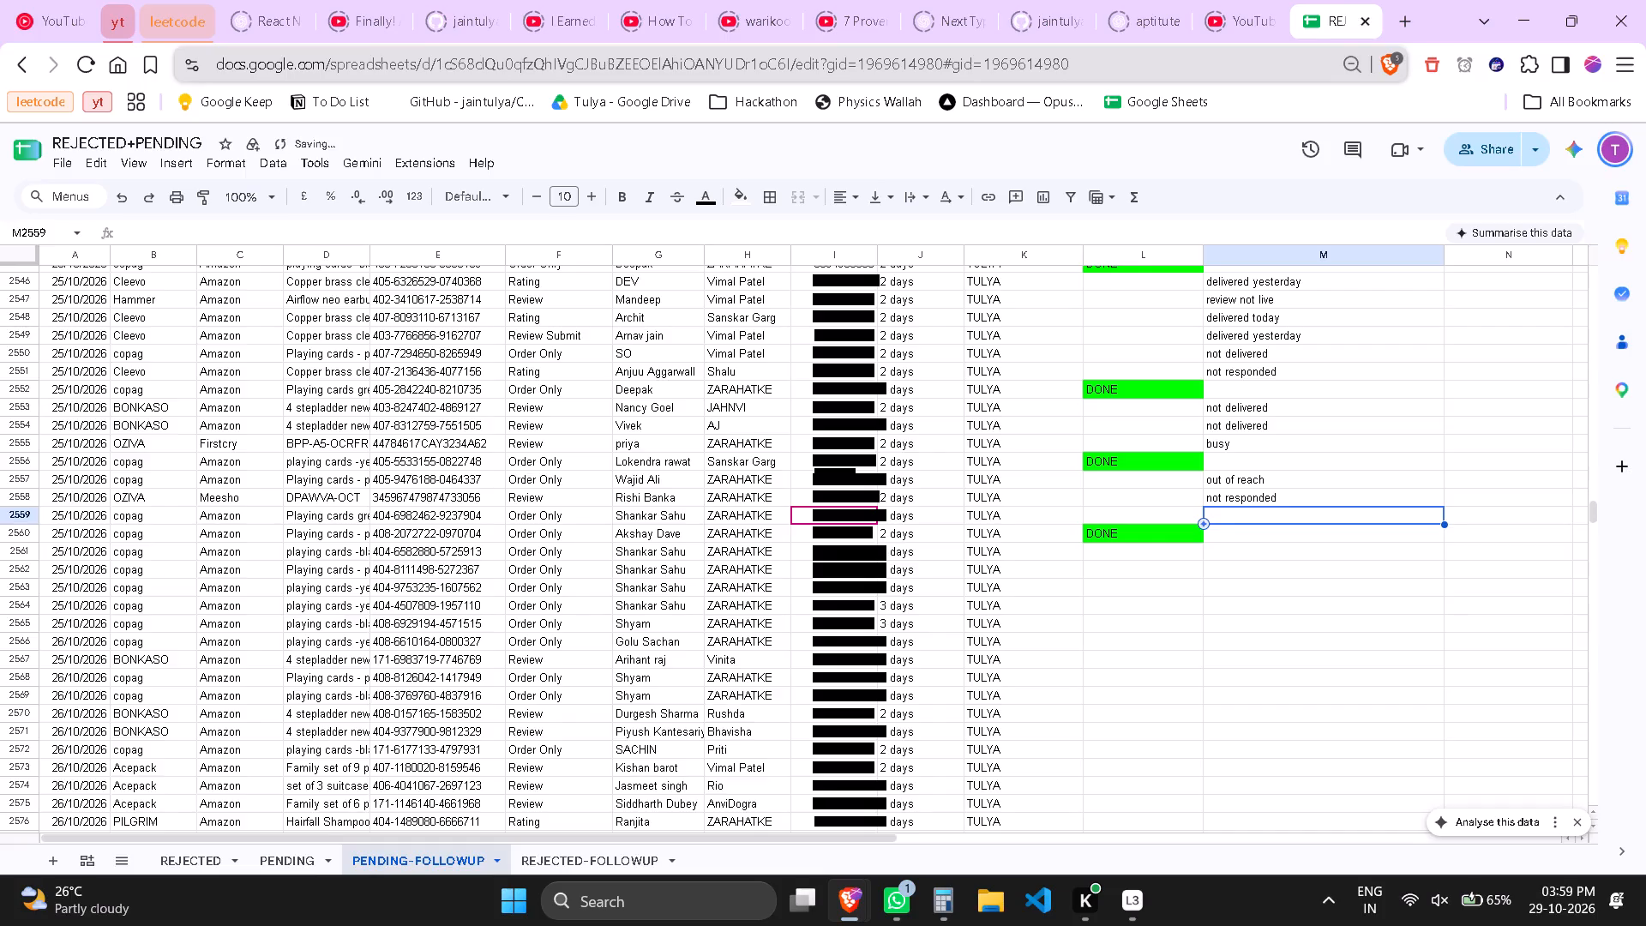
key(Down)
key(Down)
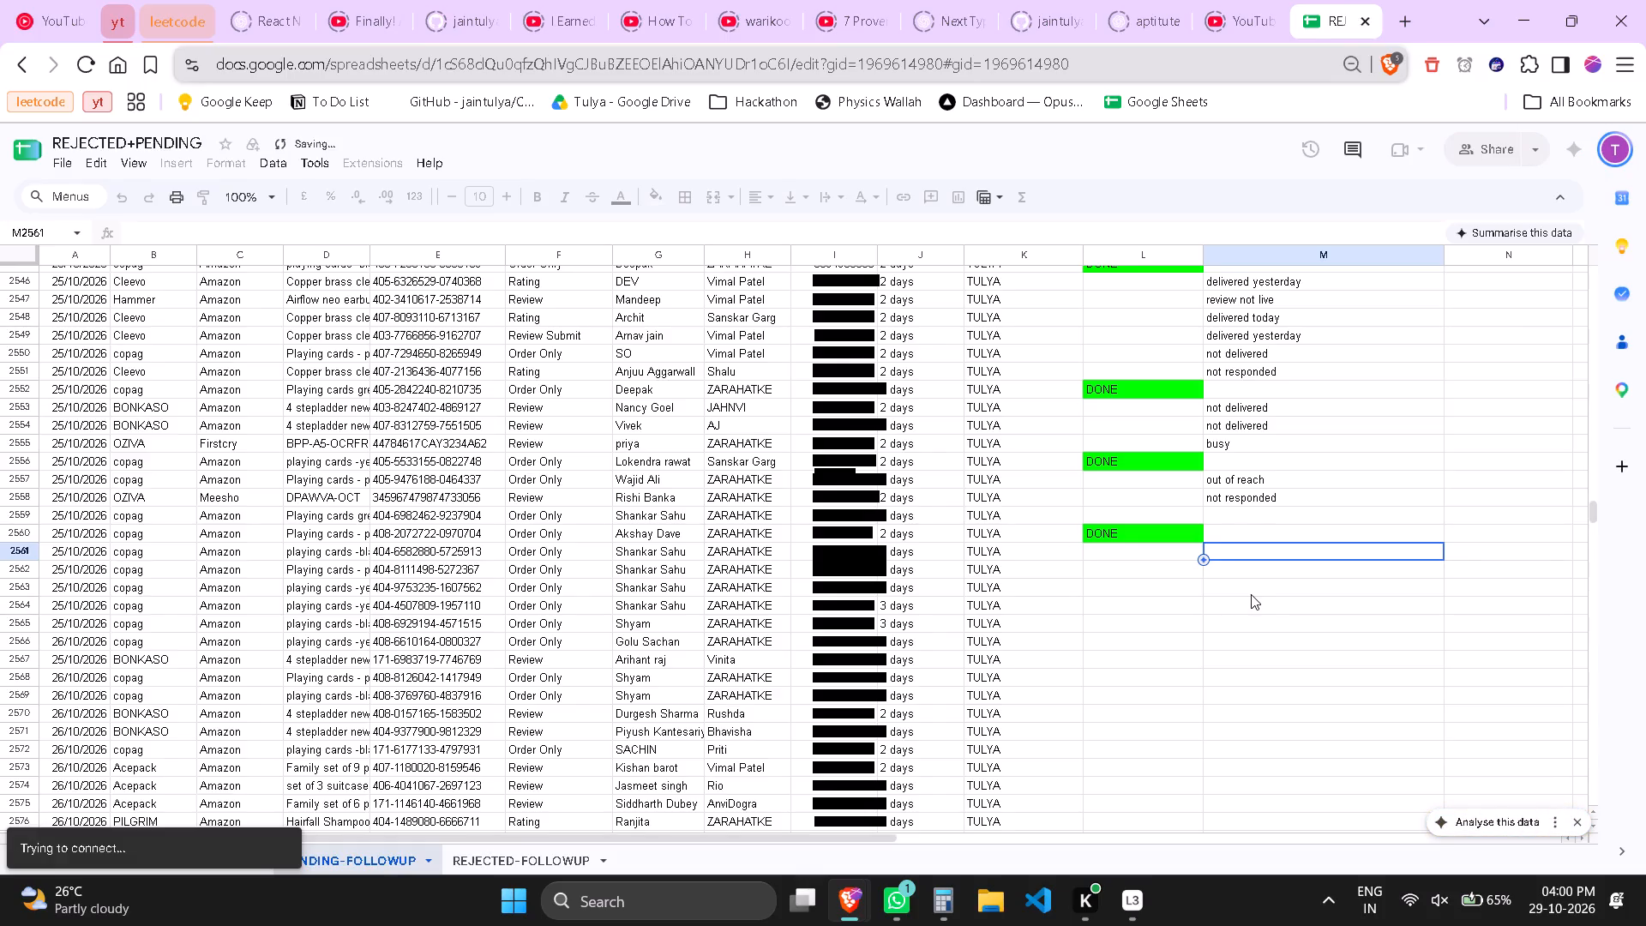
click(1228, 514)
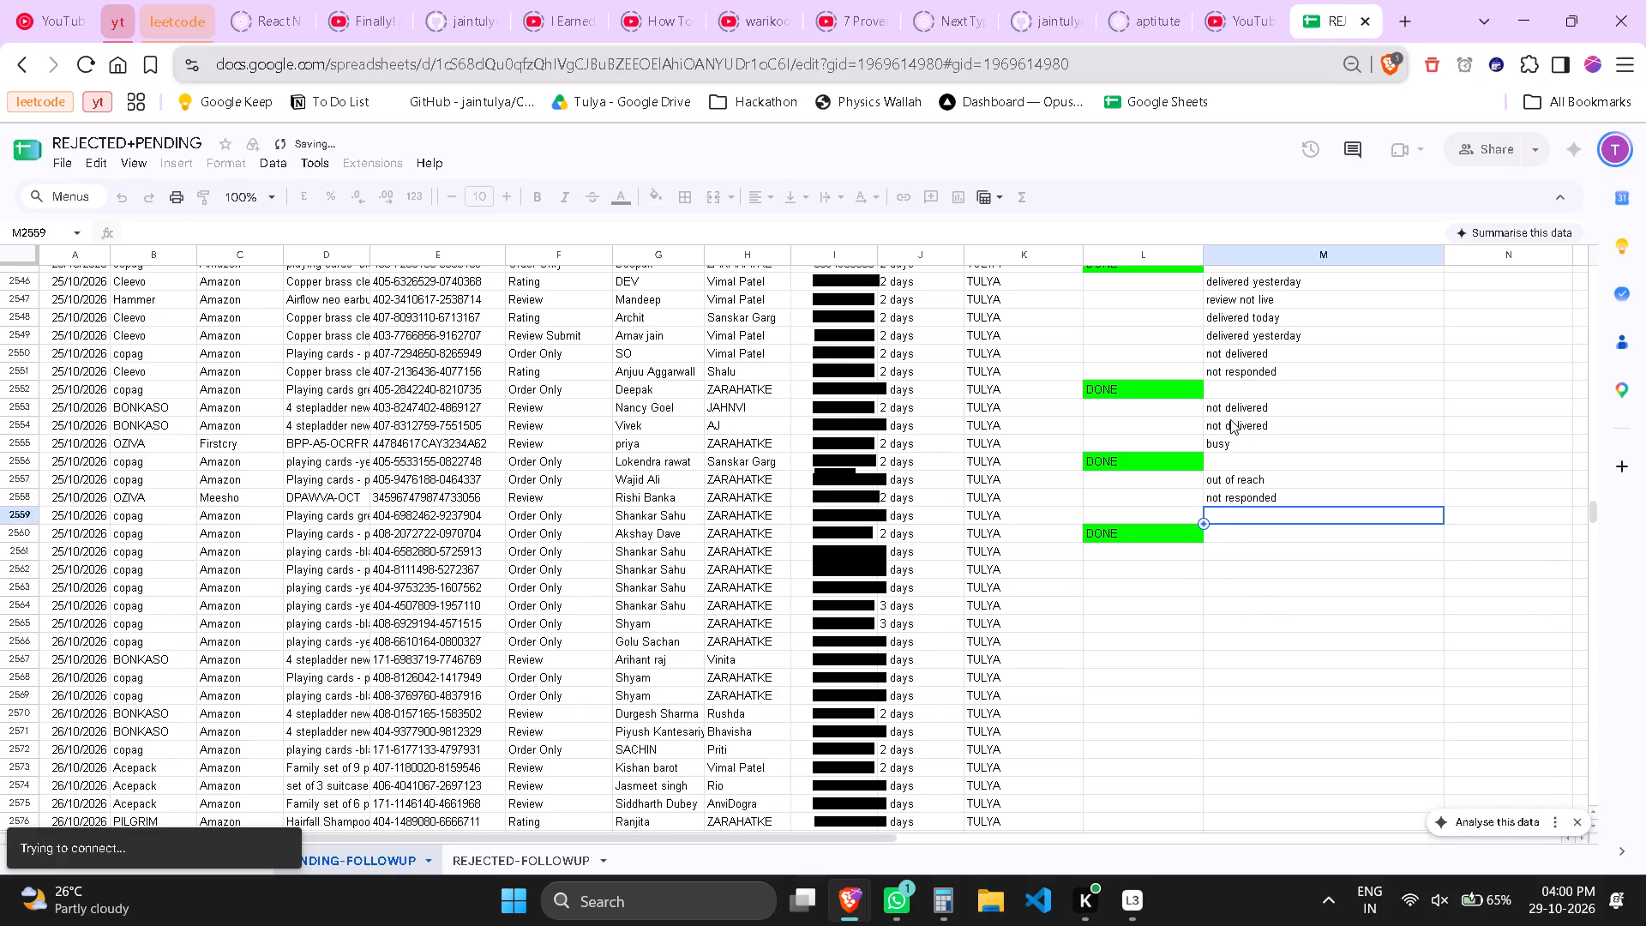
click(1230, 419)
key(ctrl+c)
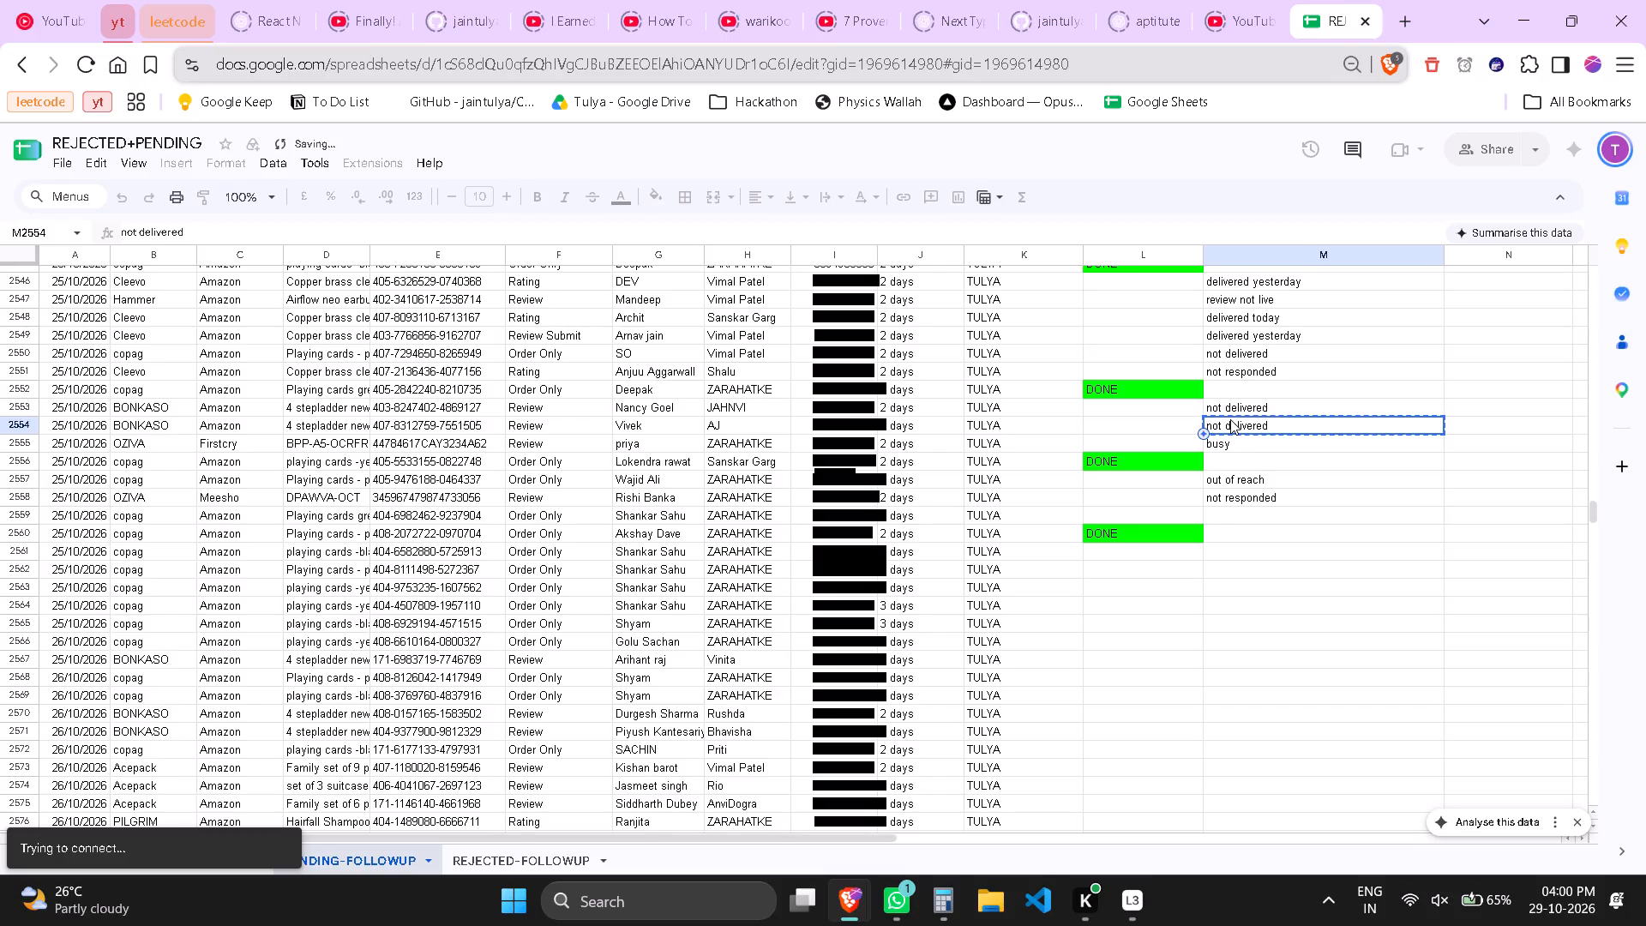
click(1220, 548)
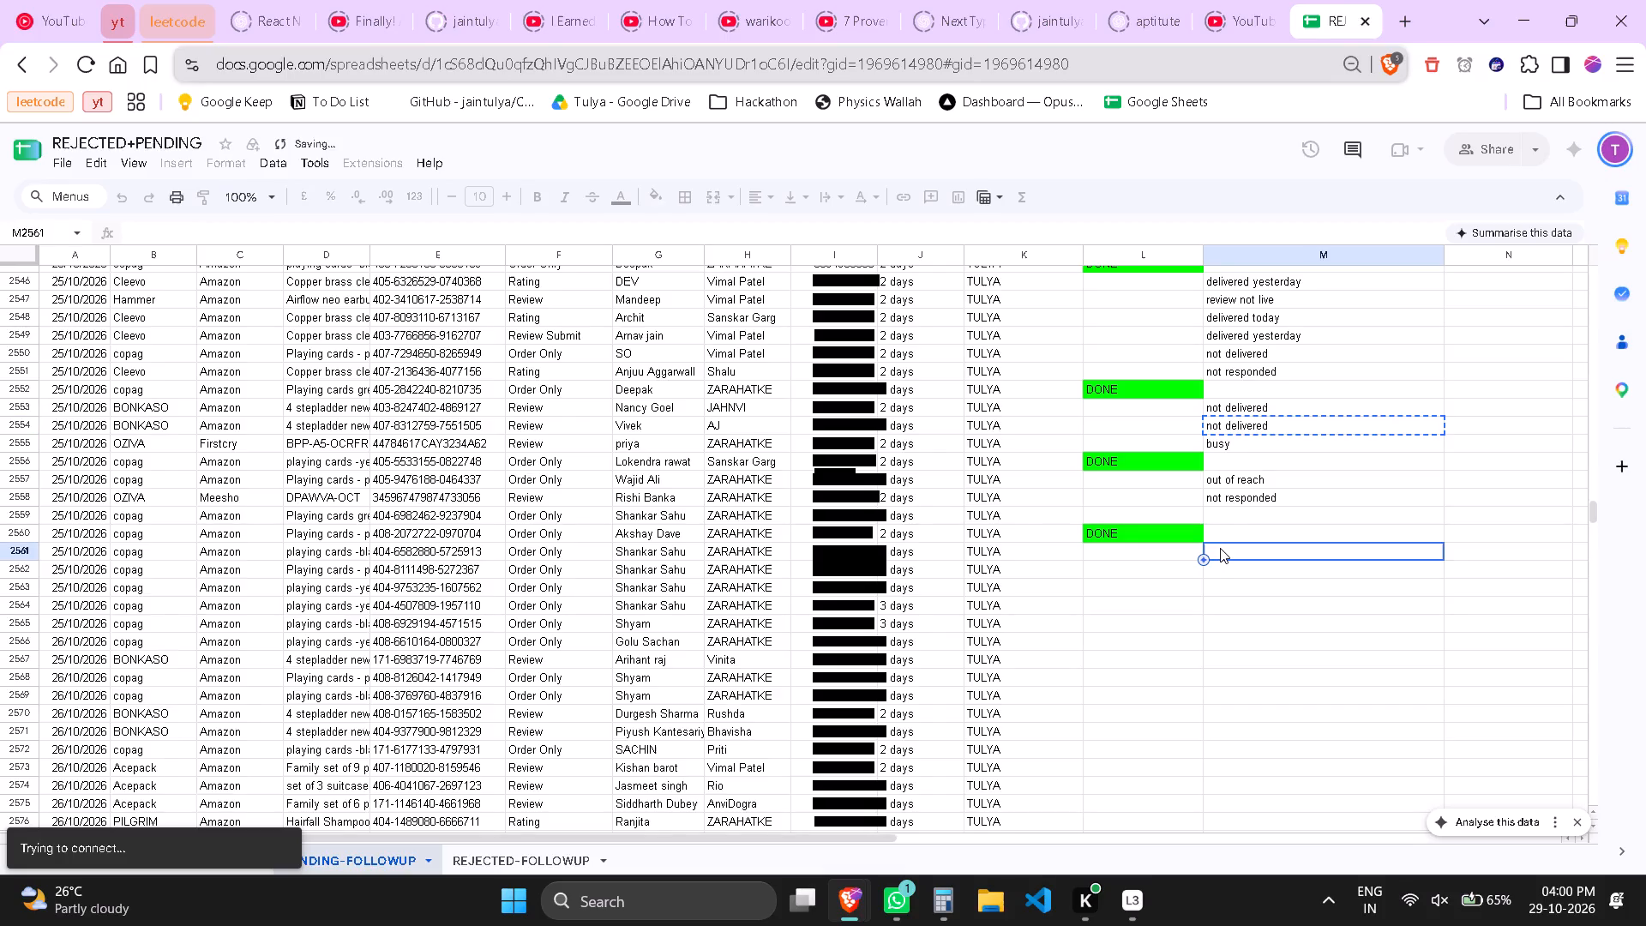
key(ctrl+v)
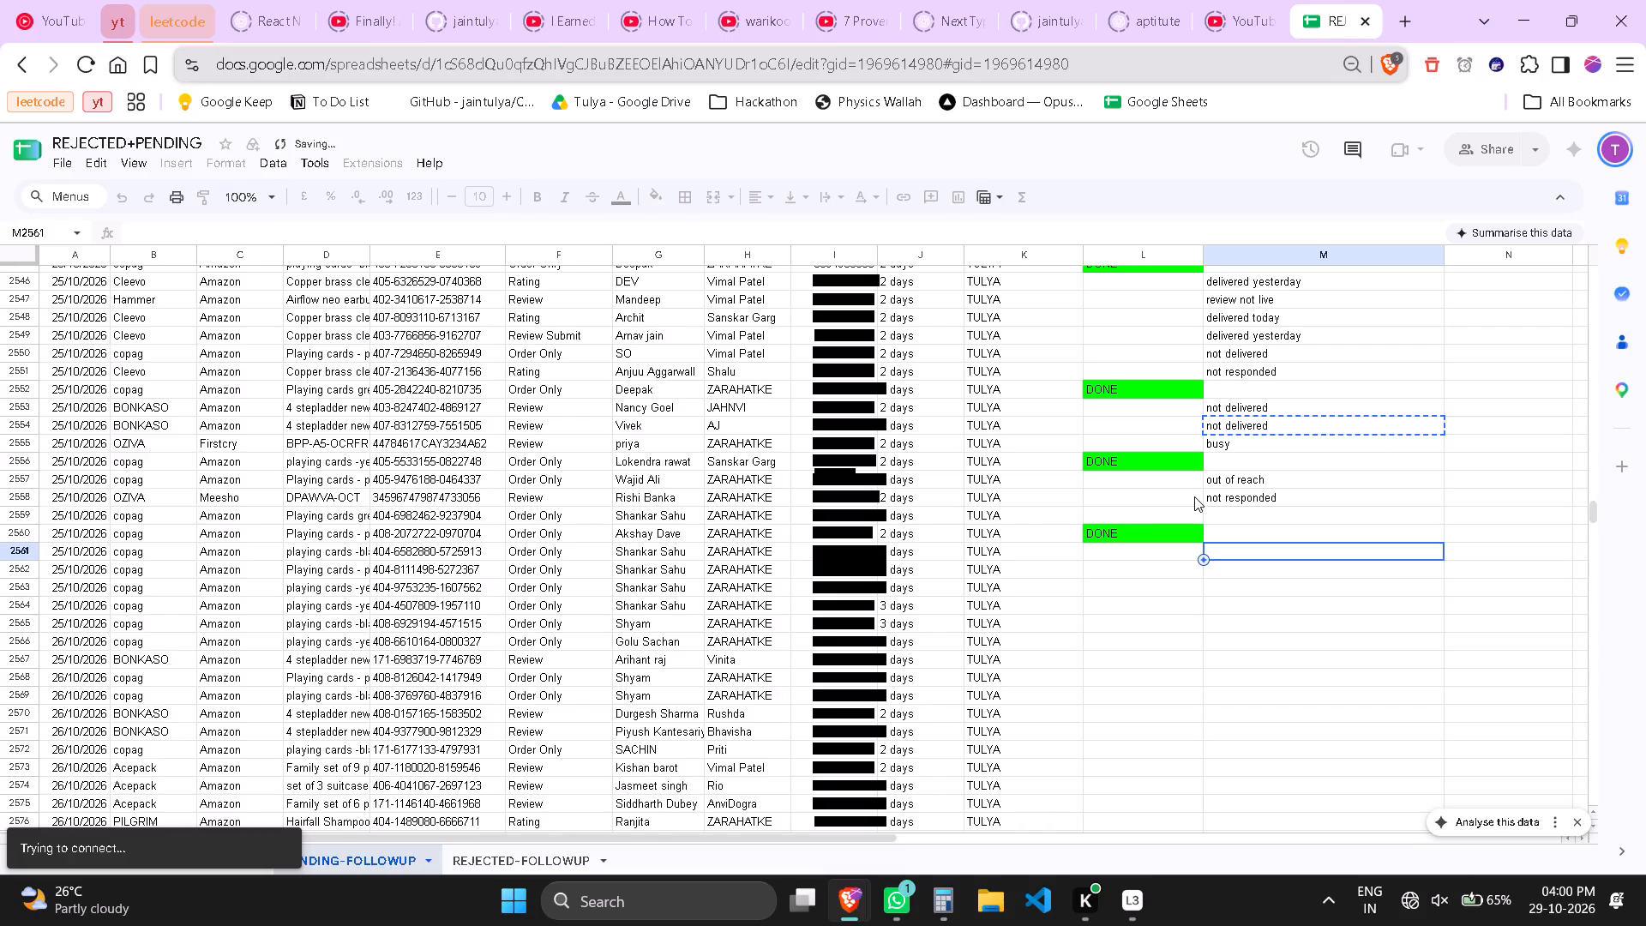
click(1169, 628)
Copy the "not delivered" remark from M2554 into M2559 and into each of M2561 through M2565.
click(1244, 430)
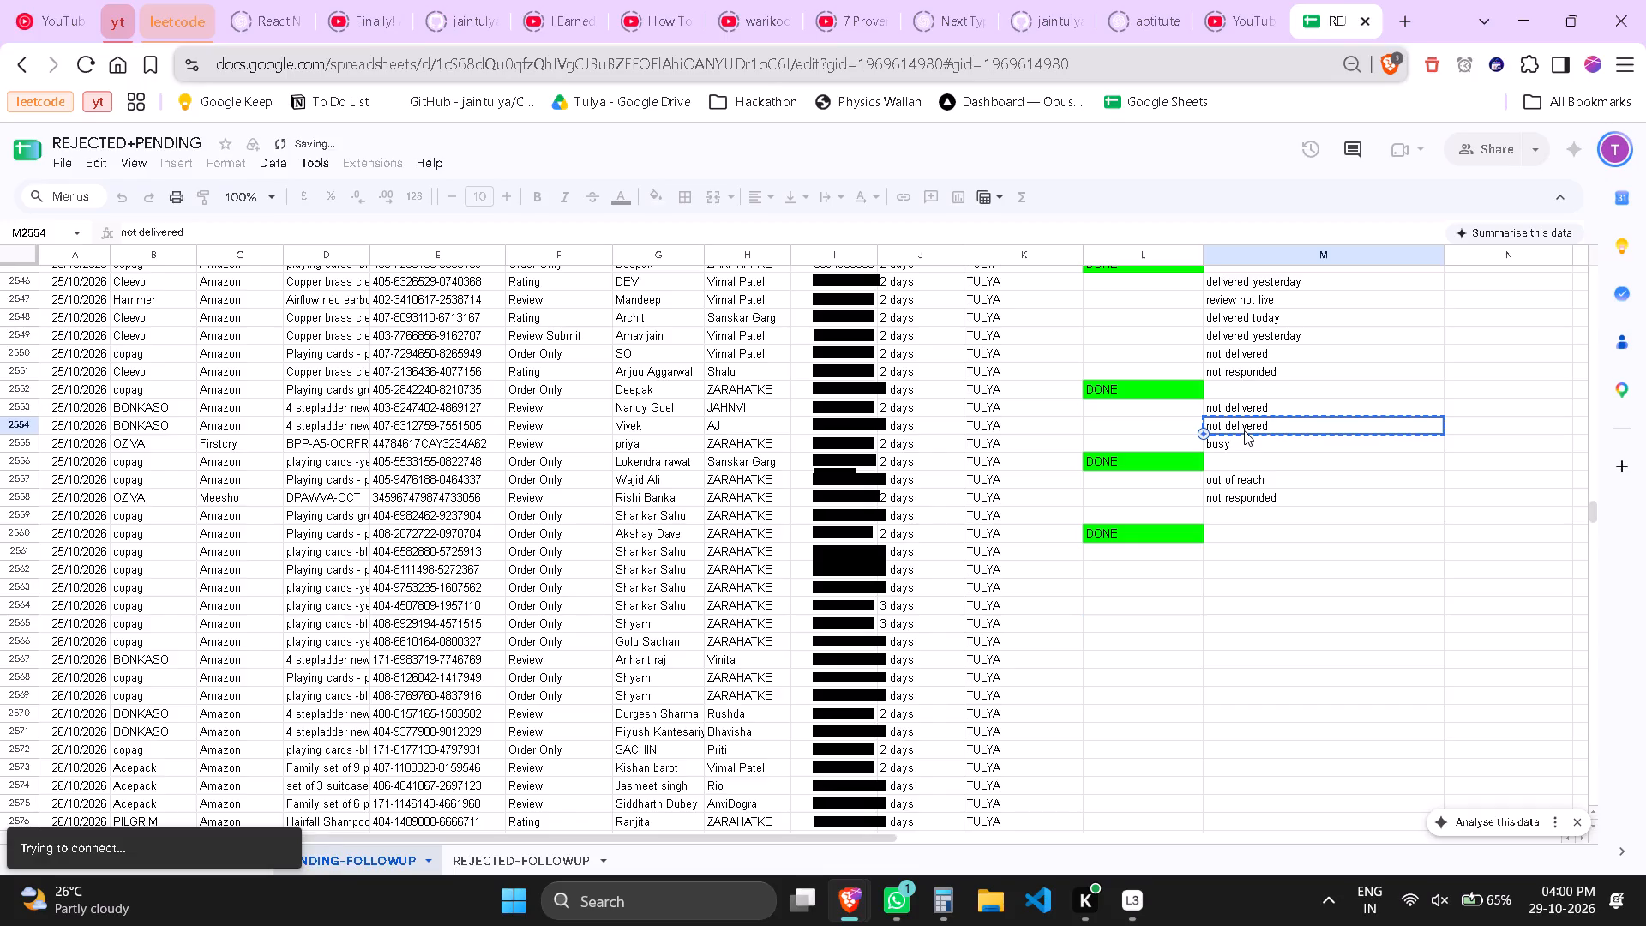
key(ctrl+c)
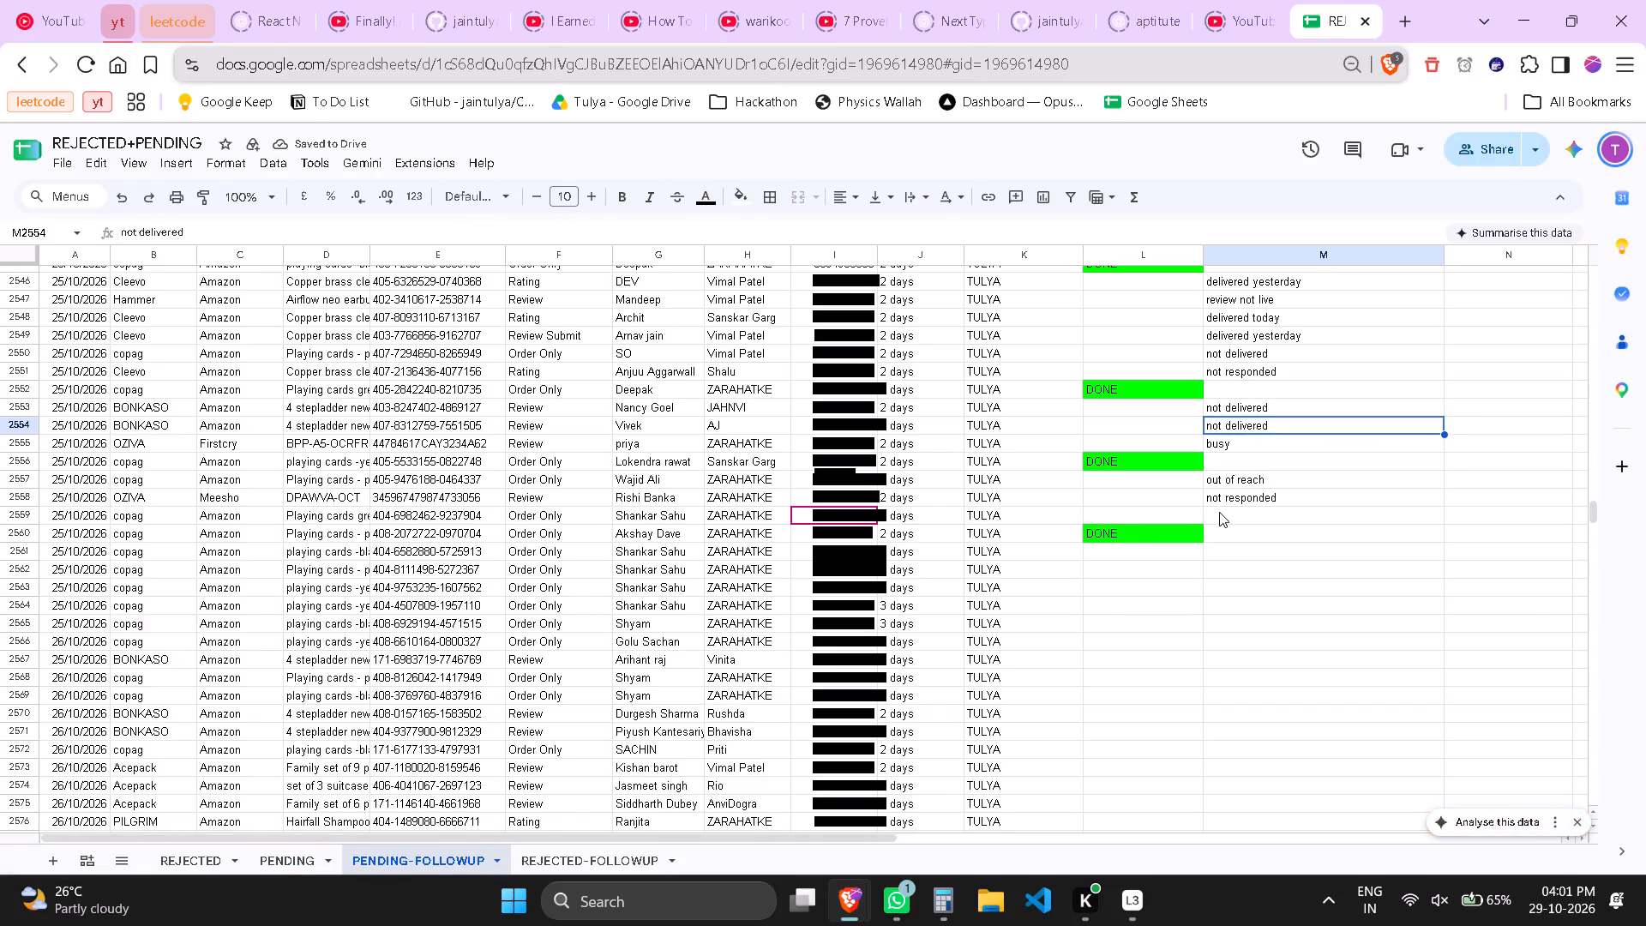
click(1219, 512)
key(ctrl+v)
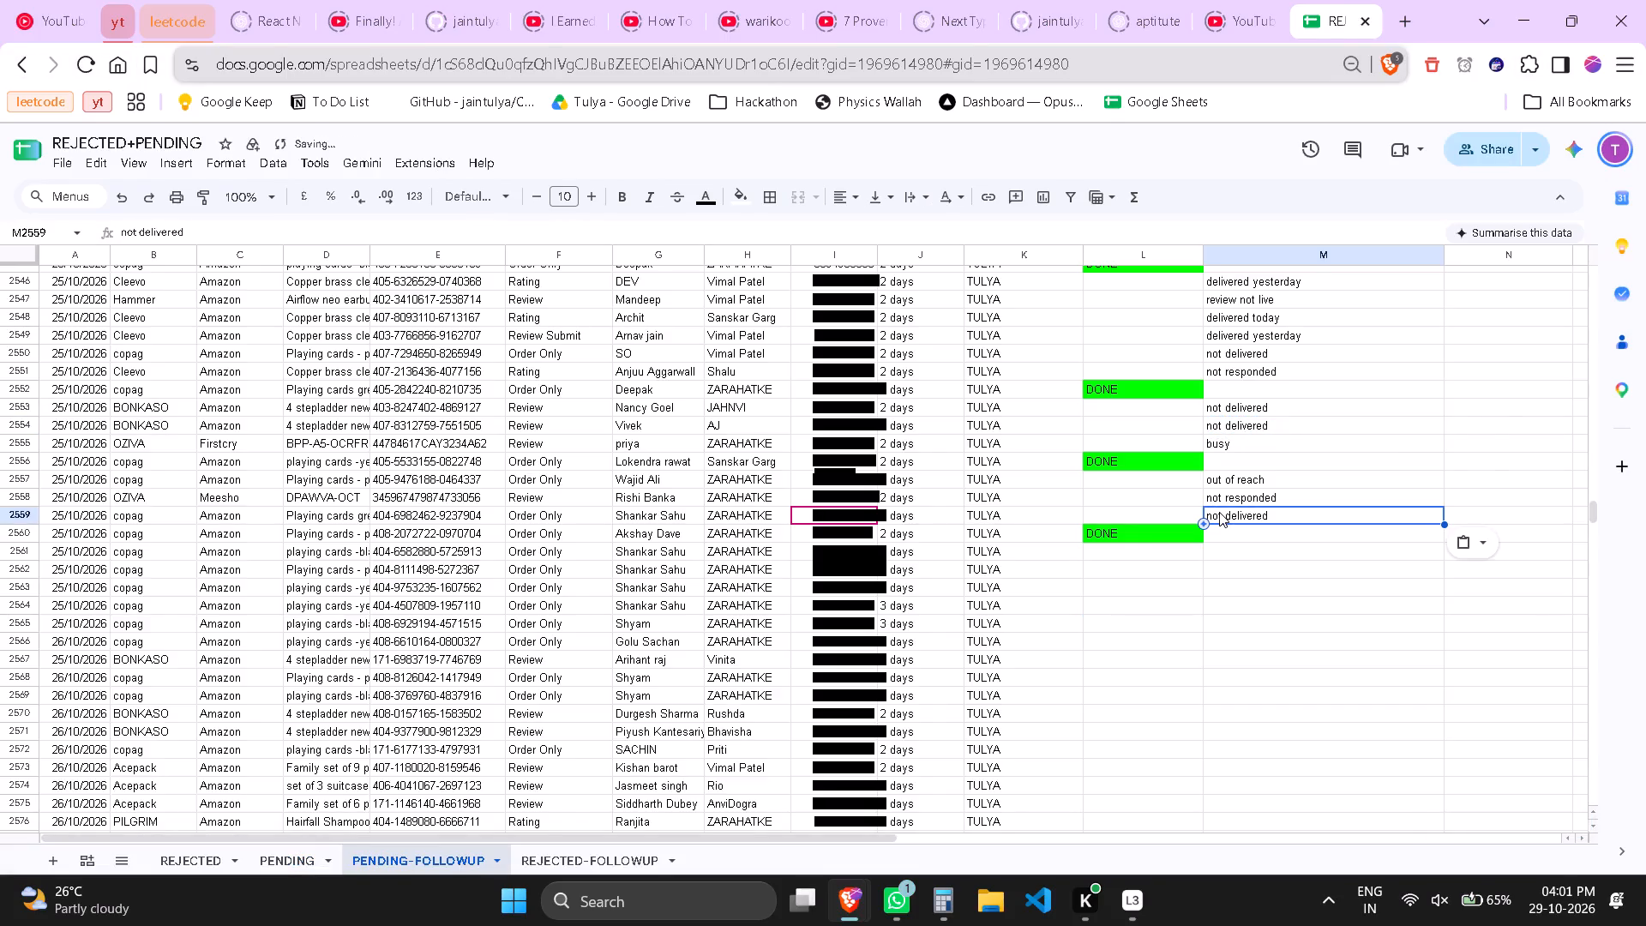
key(Down)
key(Down)
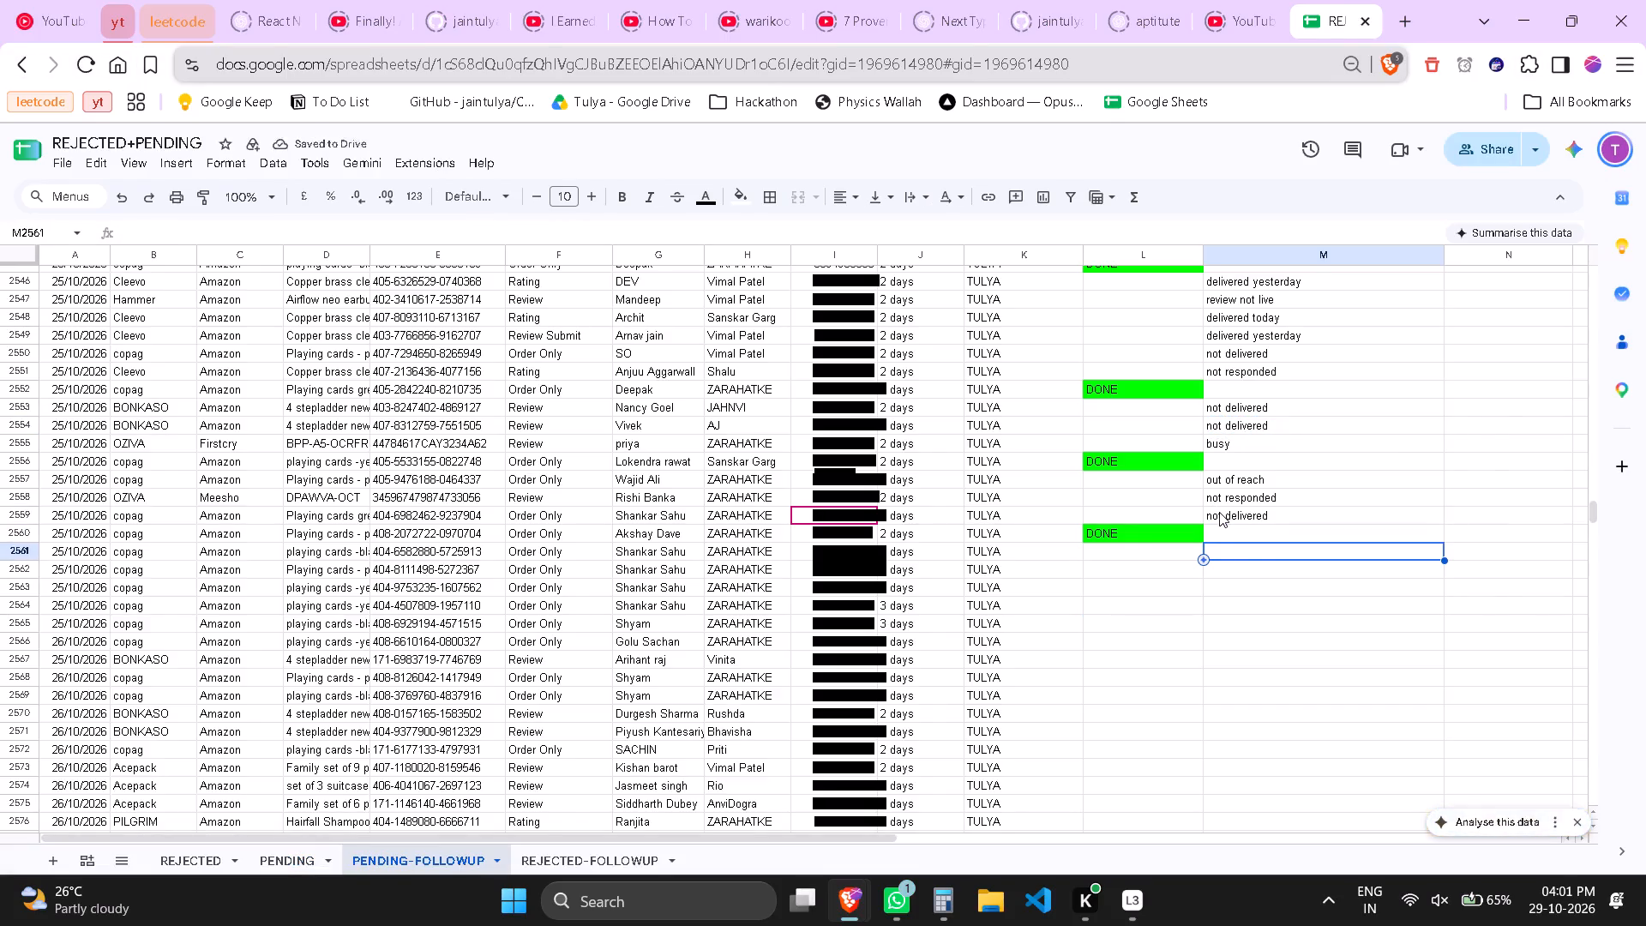
key(ctrl+v)
key(Down)
key(ctrl+v)
key(Down)
key(ctrl+v)
key(Down)
key(ctrl+v)
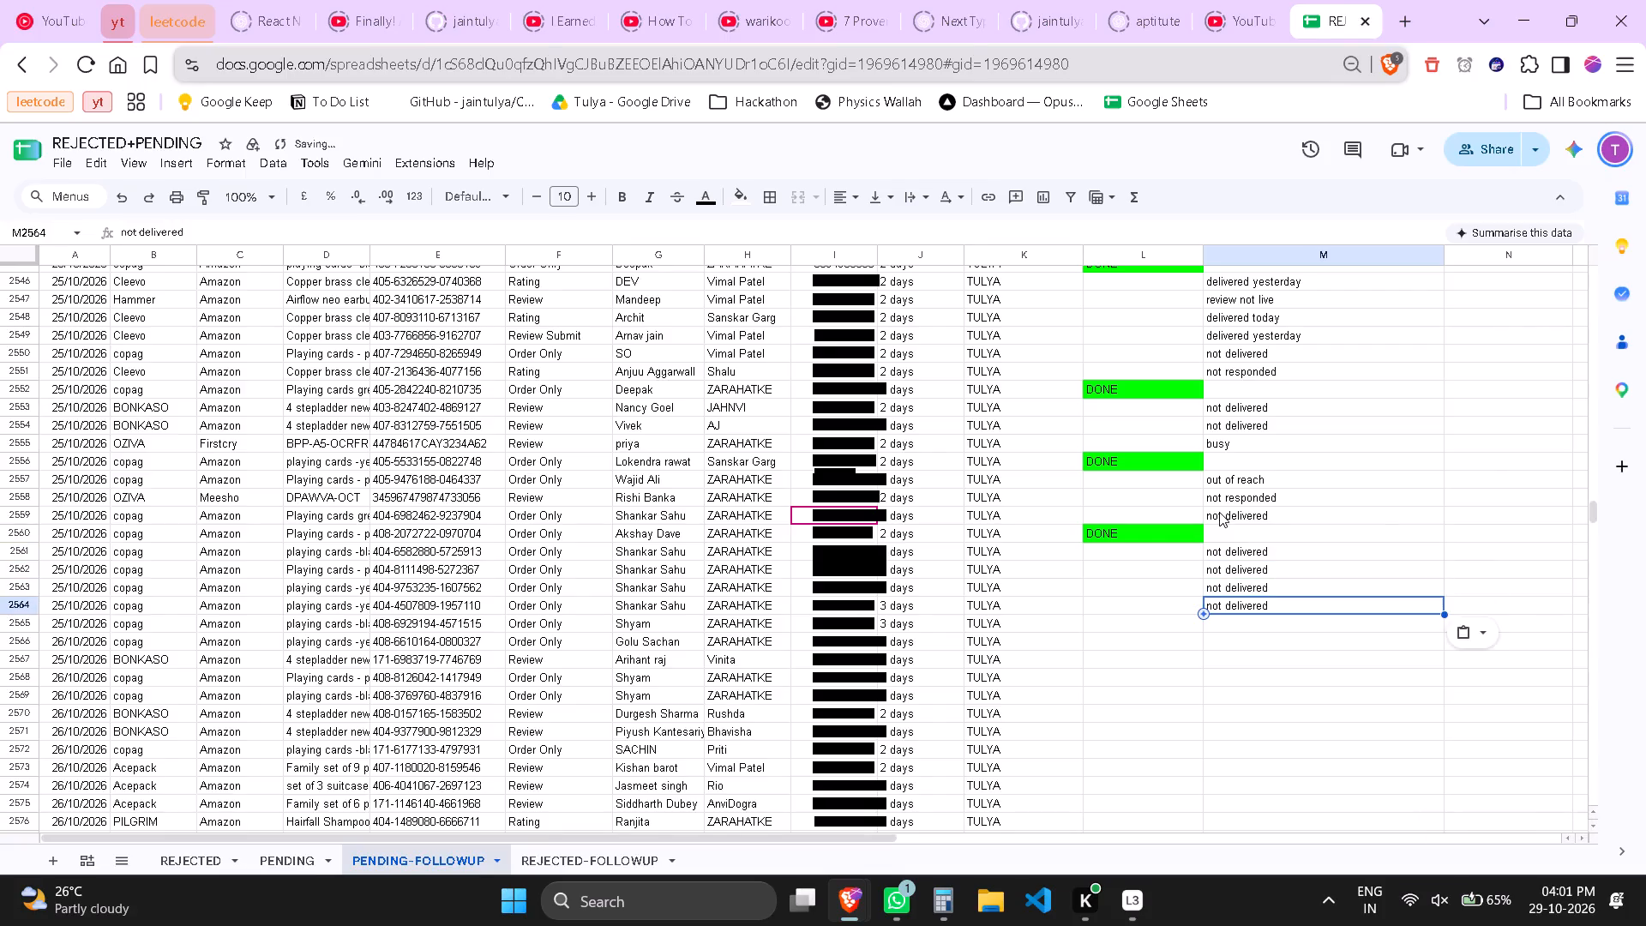
key(Down)
key(ctrl+v)
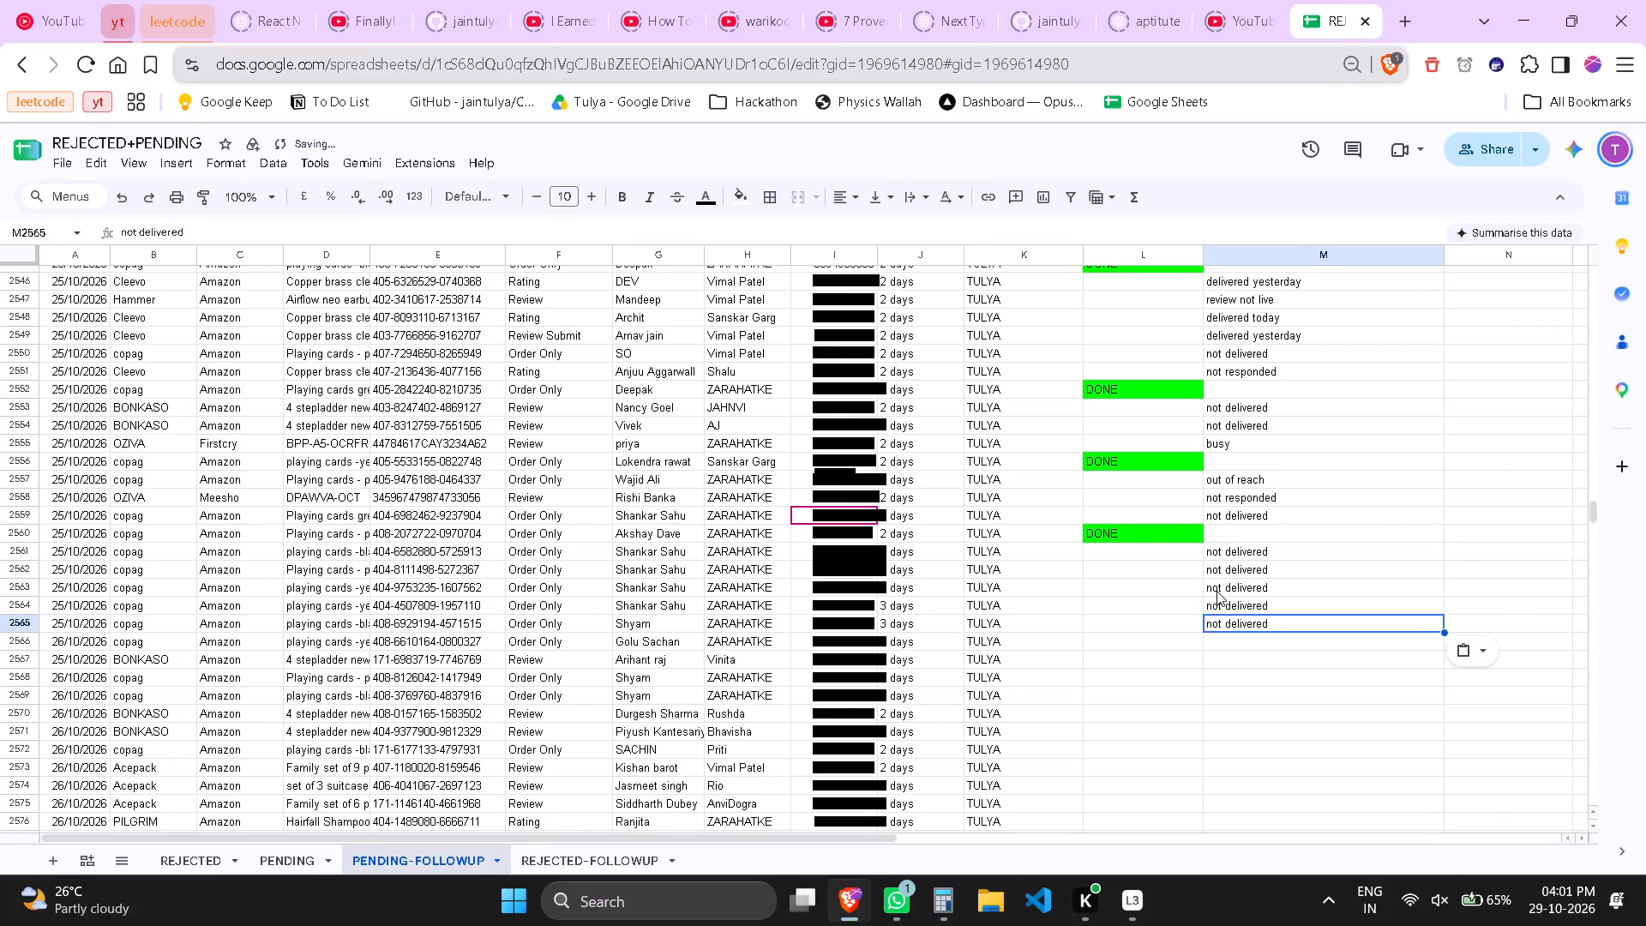
Copy the mobile number from I2562 and search the sheet for other orders with the same number.
click(856, 566)
key(ctrl+c)
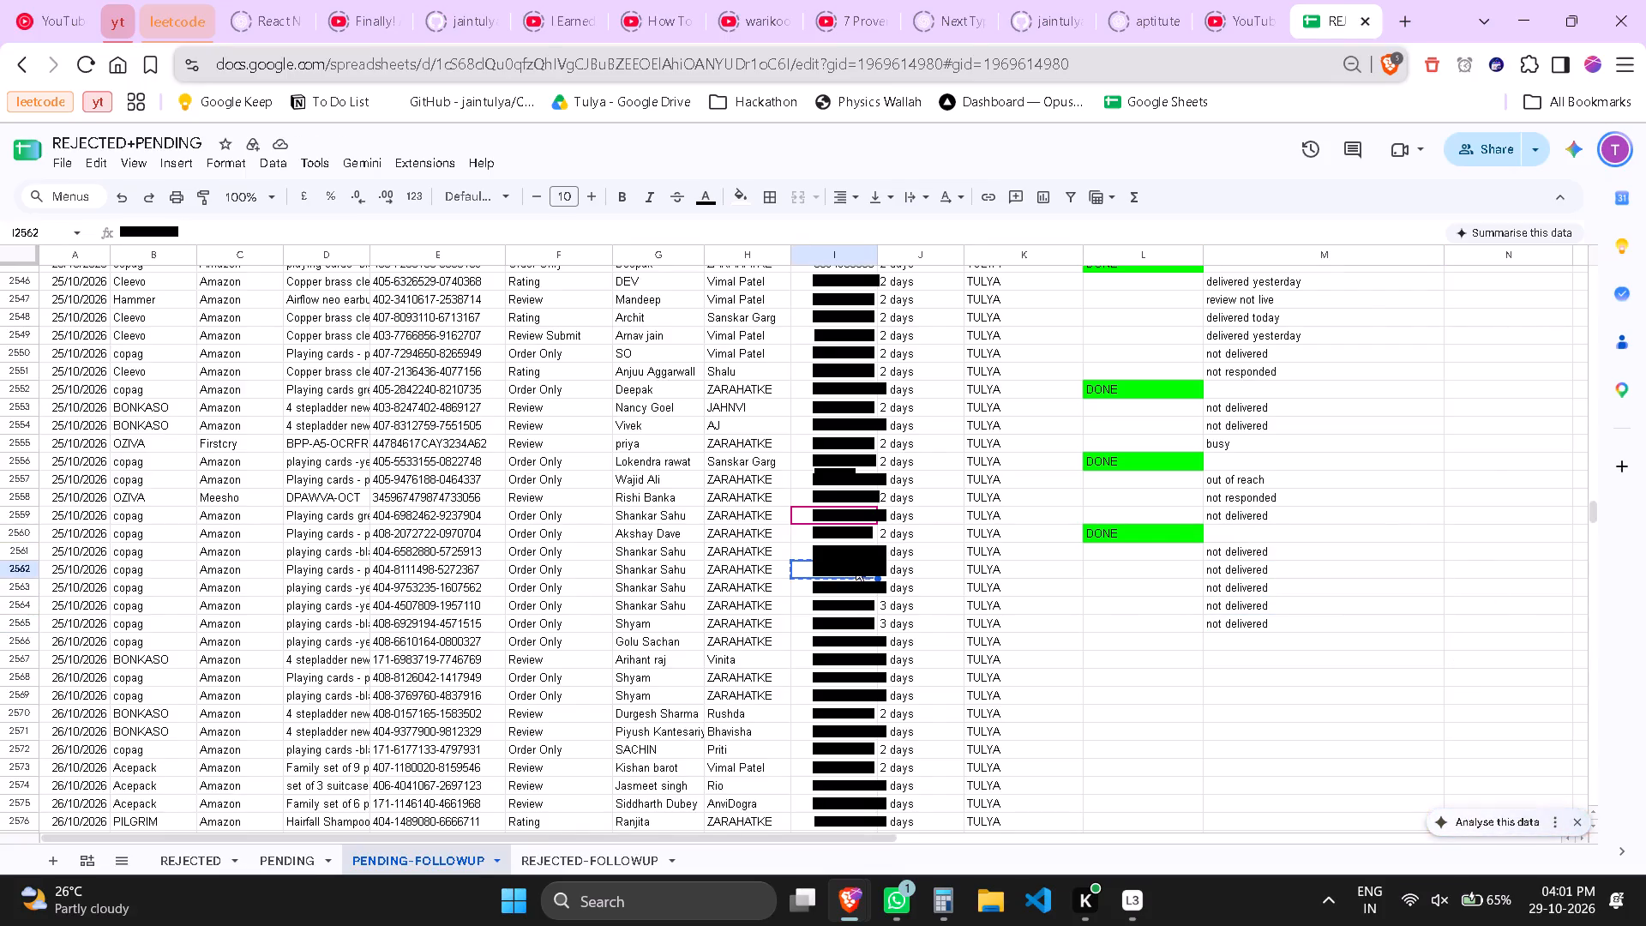
key(ctrl+f)
key(ctrl+v)
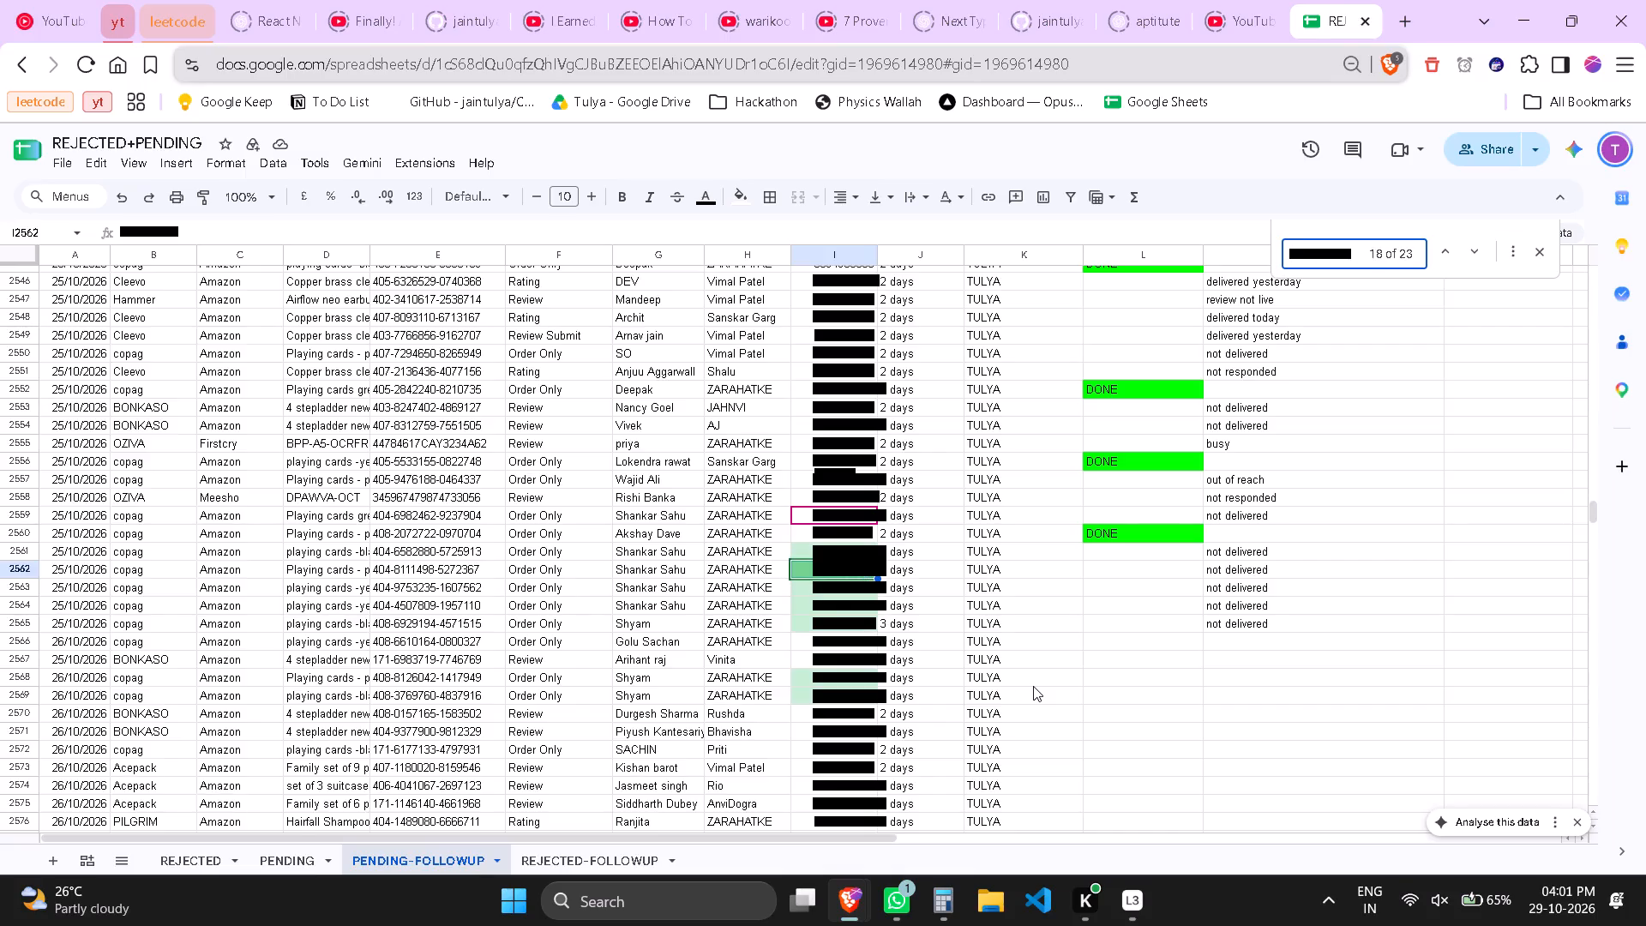
Copy the "not delivered" remark from M2565 into M2568 and M2569, the copag orders matching the searched mobile number.
scroll(1033, 686, down, 1)
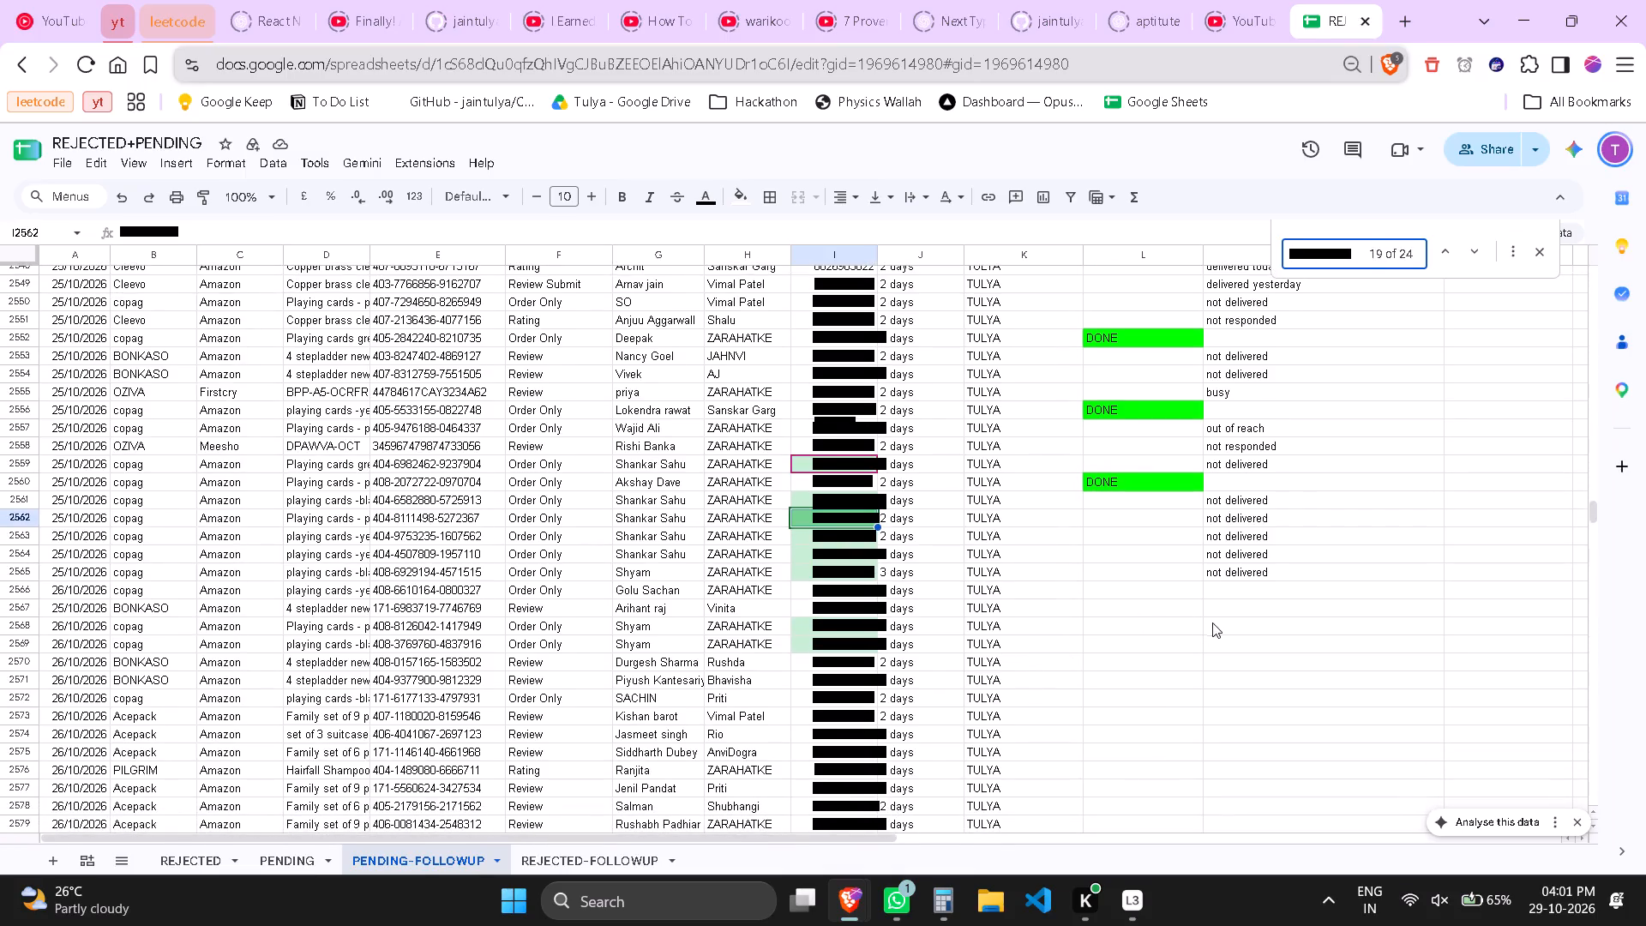
click(1220, 626)
click(1242, 565)
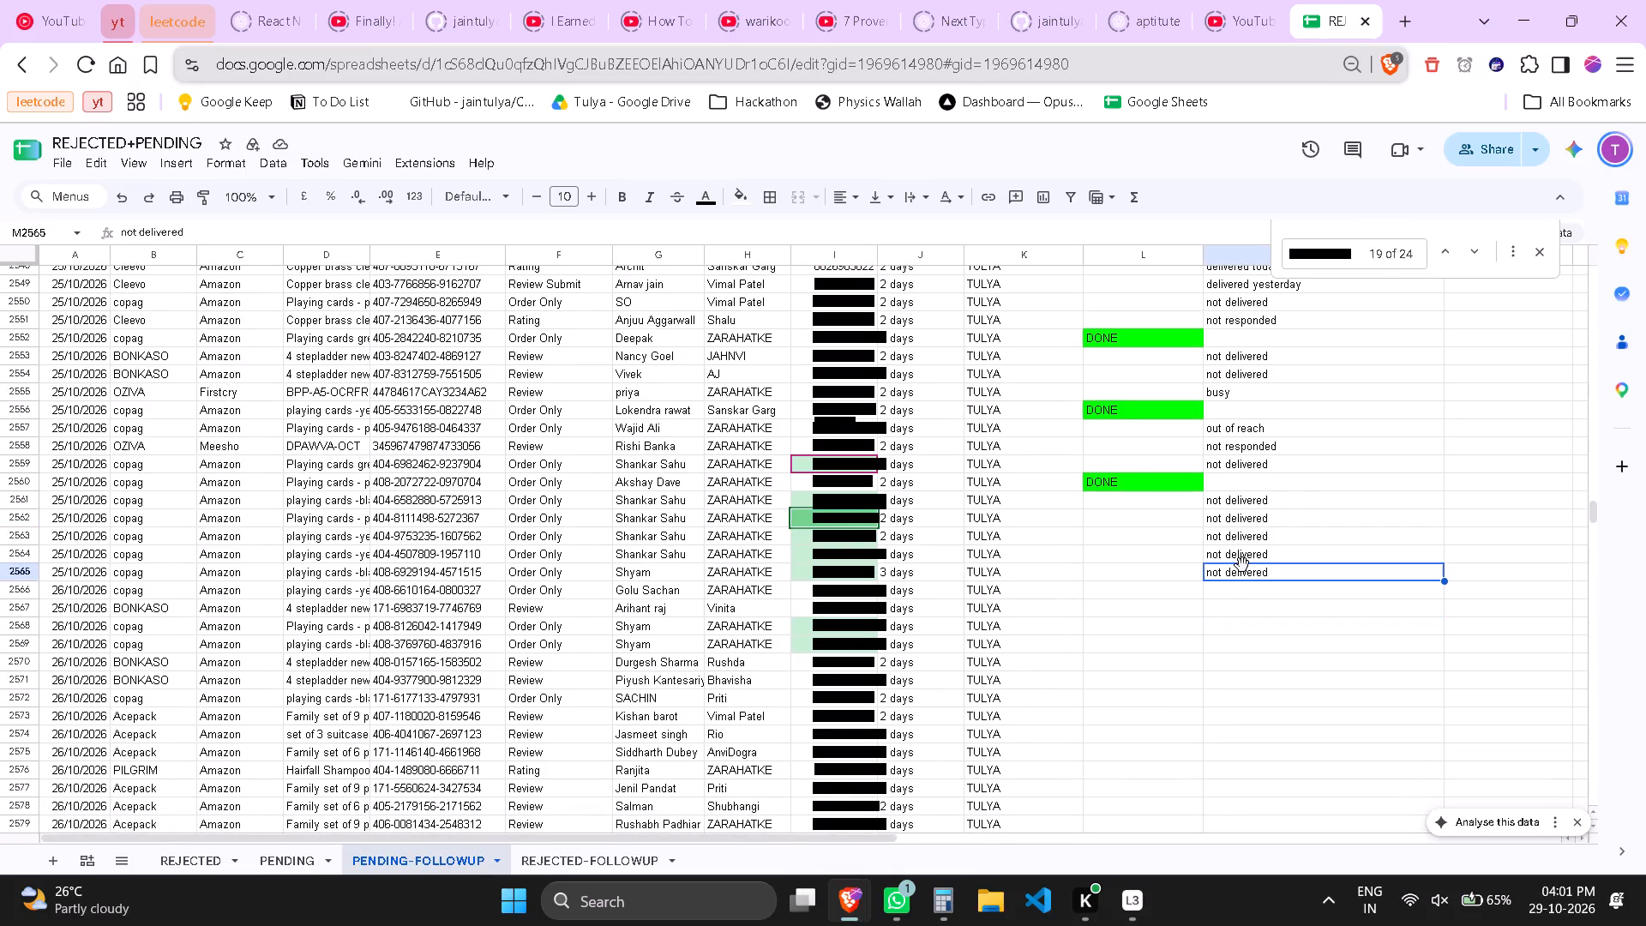
key(ctrl+c)
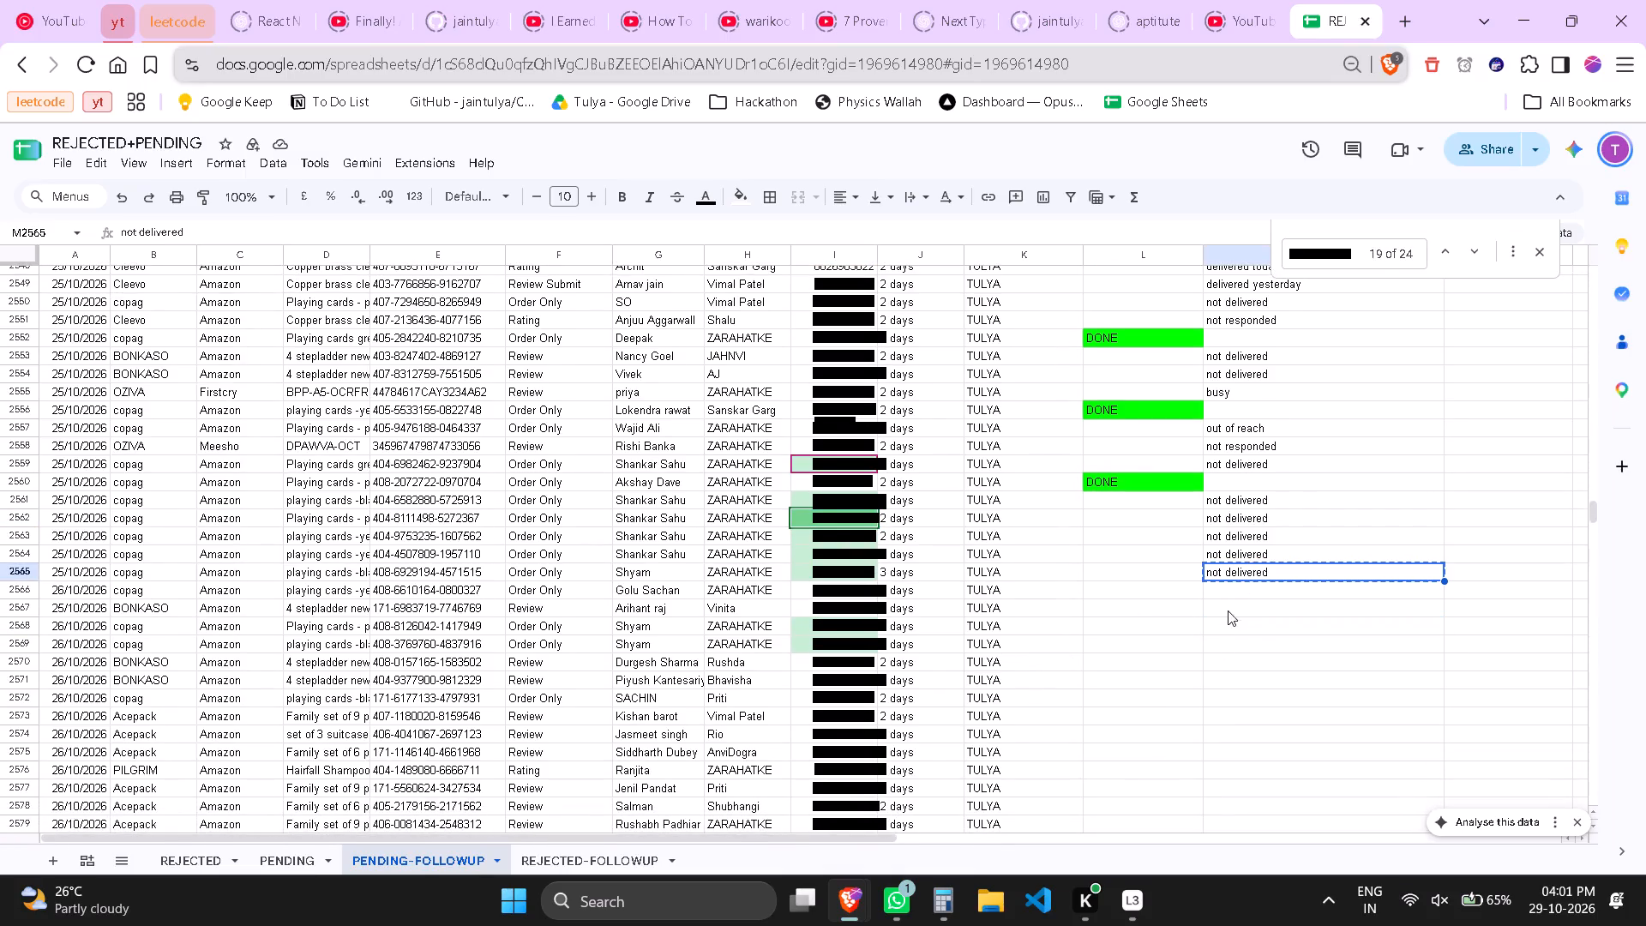
click(1227, 627)
key(ctrl+v)
key(Down)
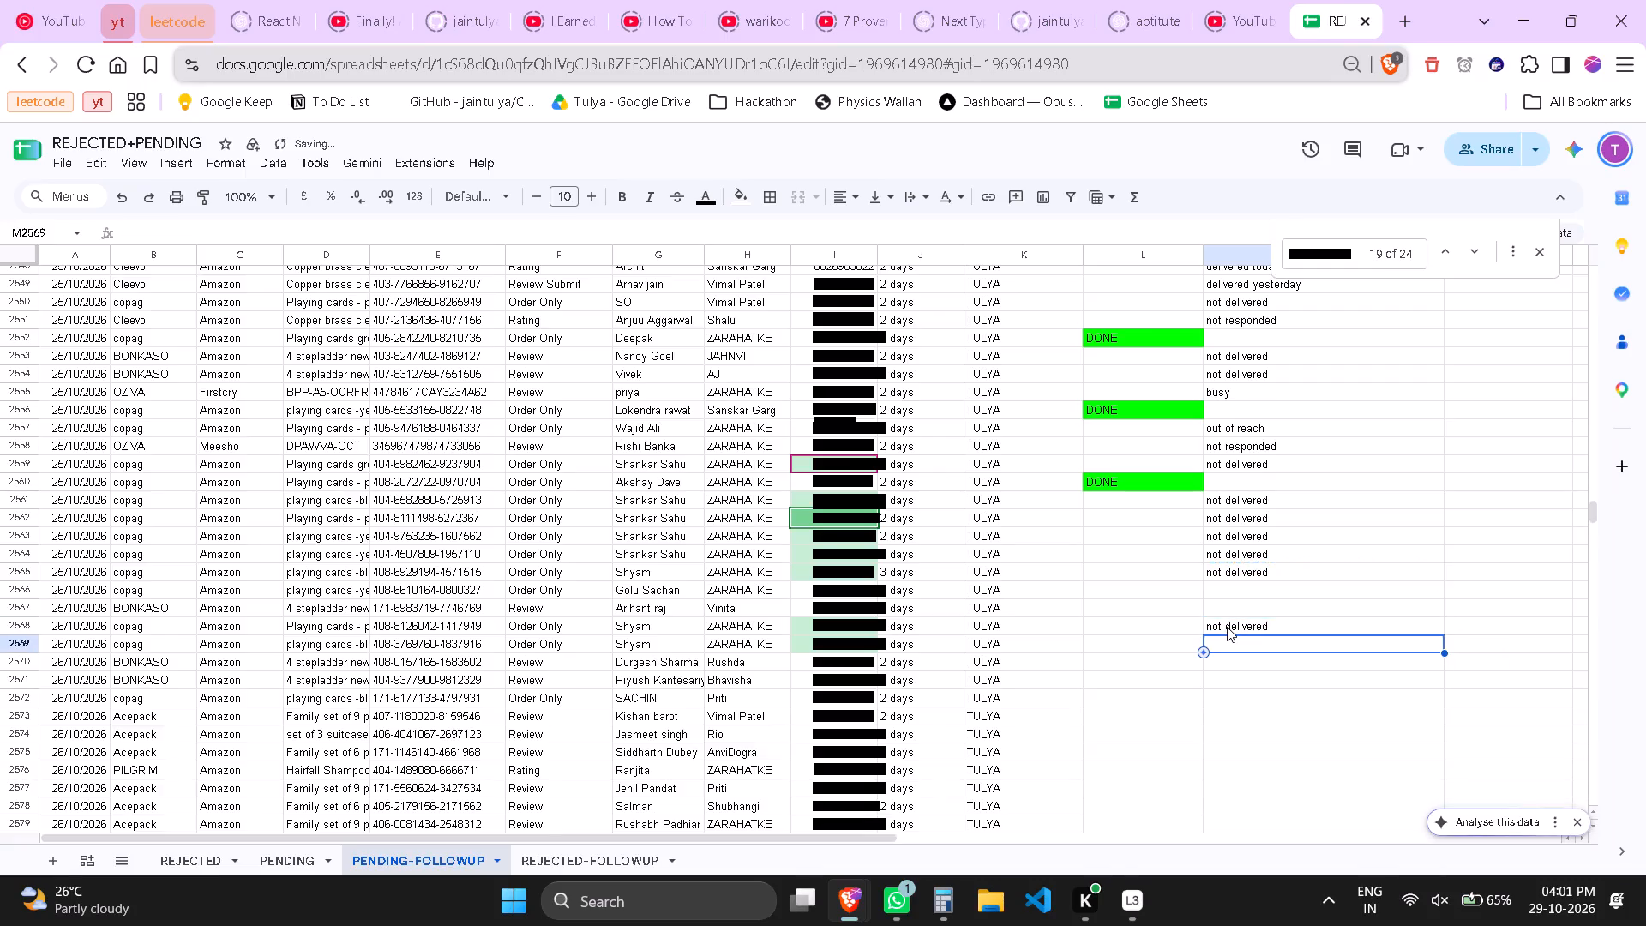
key(ctrl+v)
Close the mobile number search on the sheet.
key(Down)
key(Down)
key(Down)
key(Down)
key(Down)
key(Down)
key(Down)
key(Down)
key(Down)
key(Down)
key(Down)
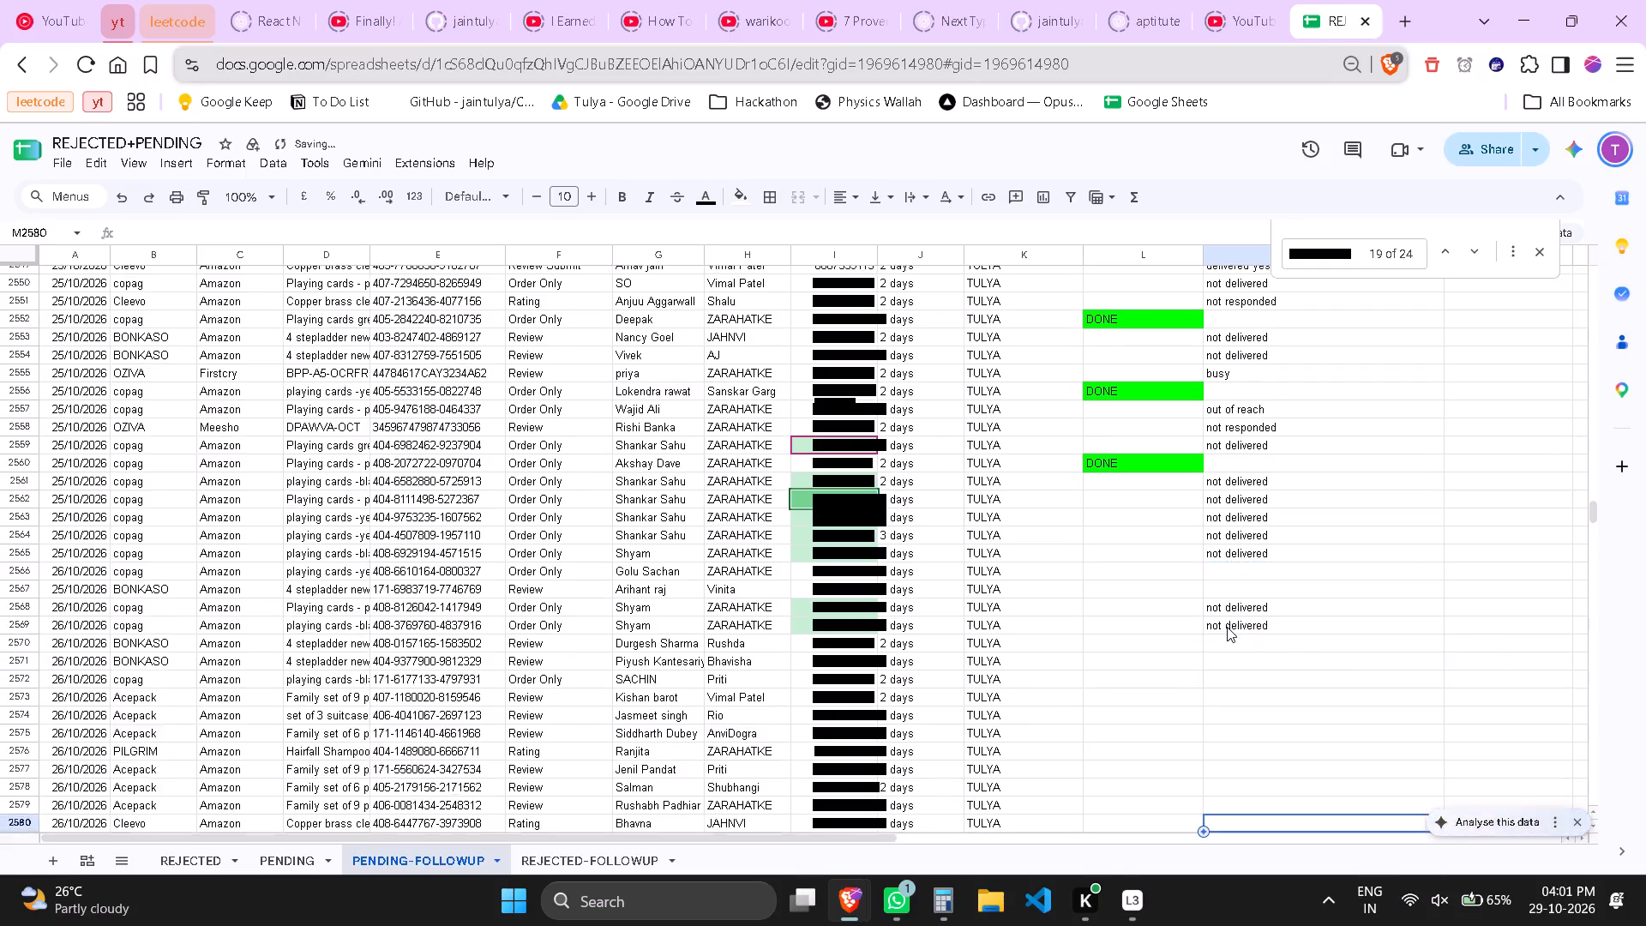
scroll(1227, 627, left, 1)
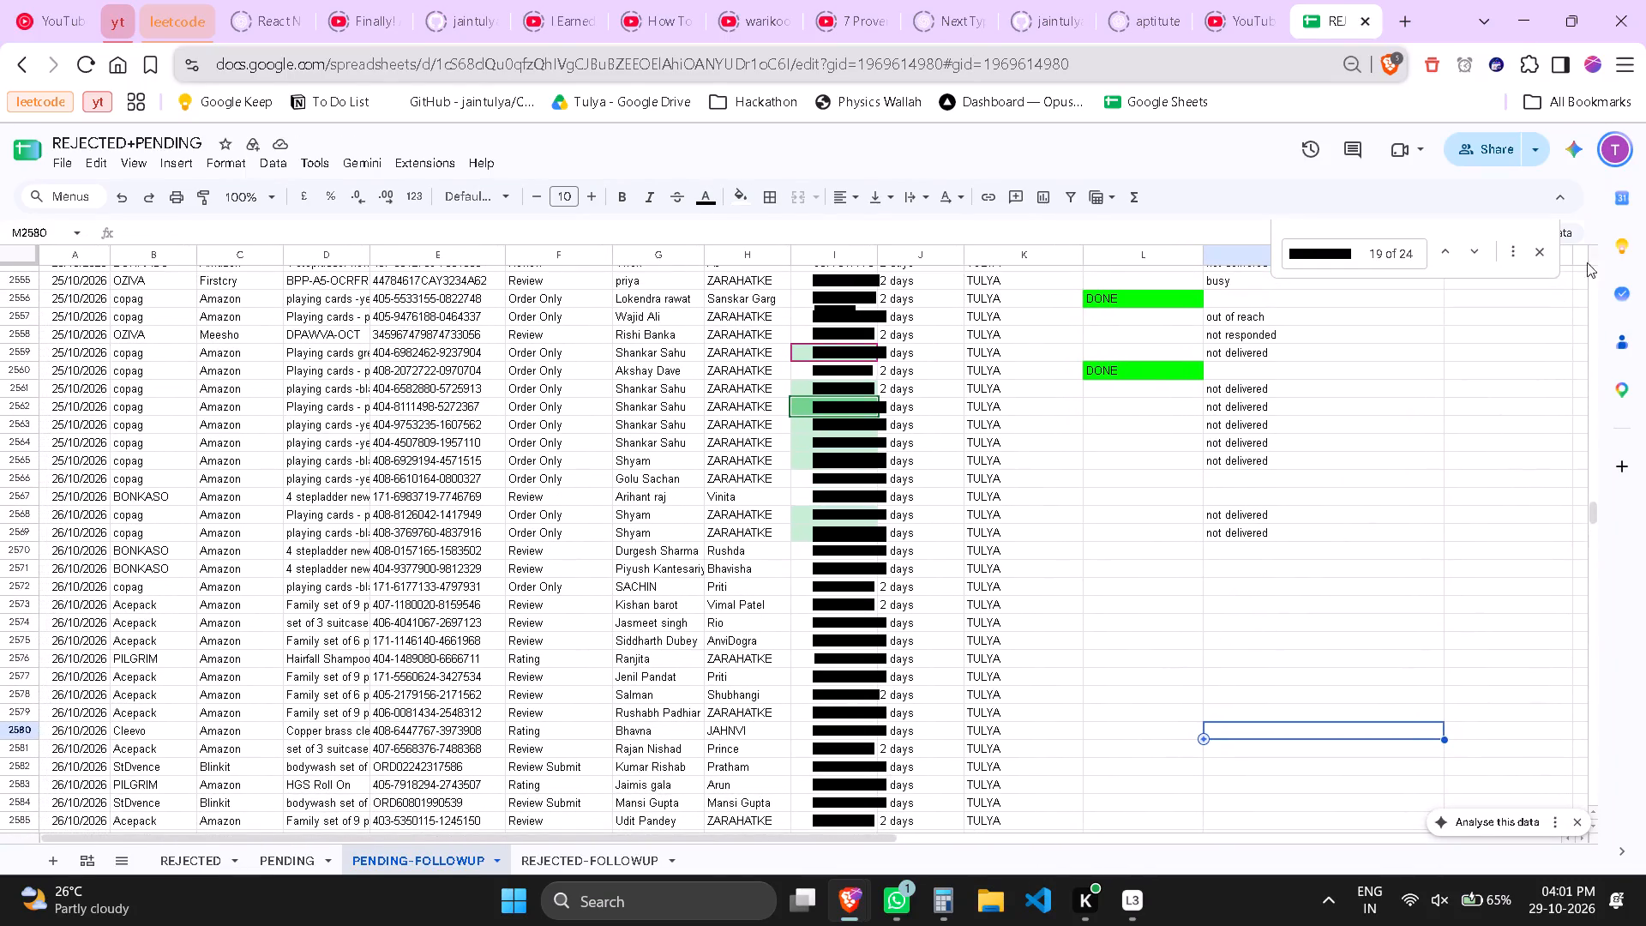
click(1540, 259)
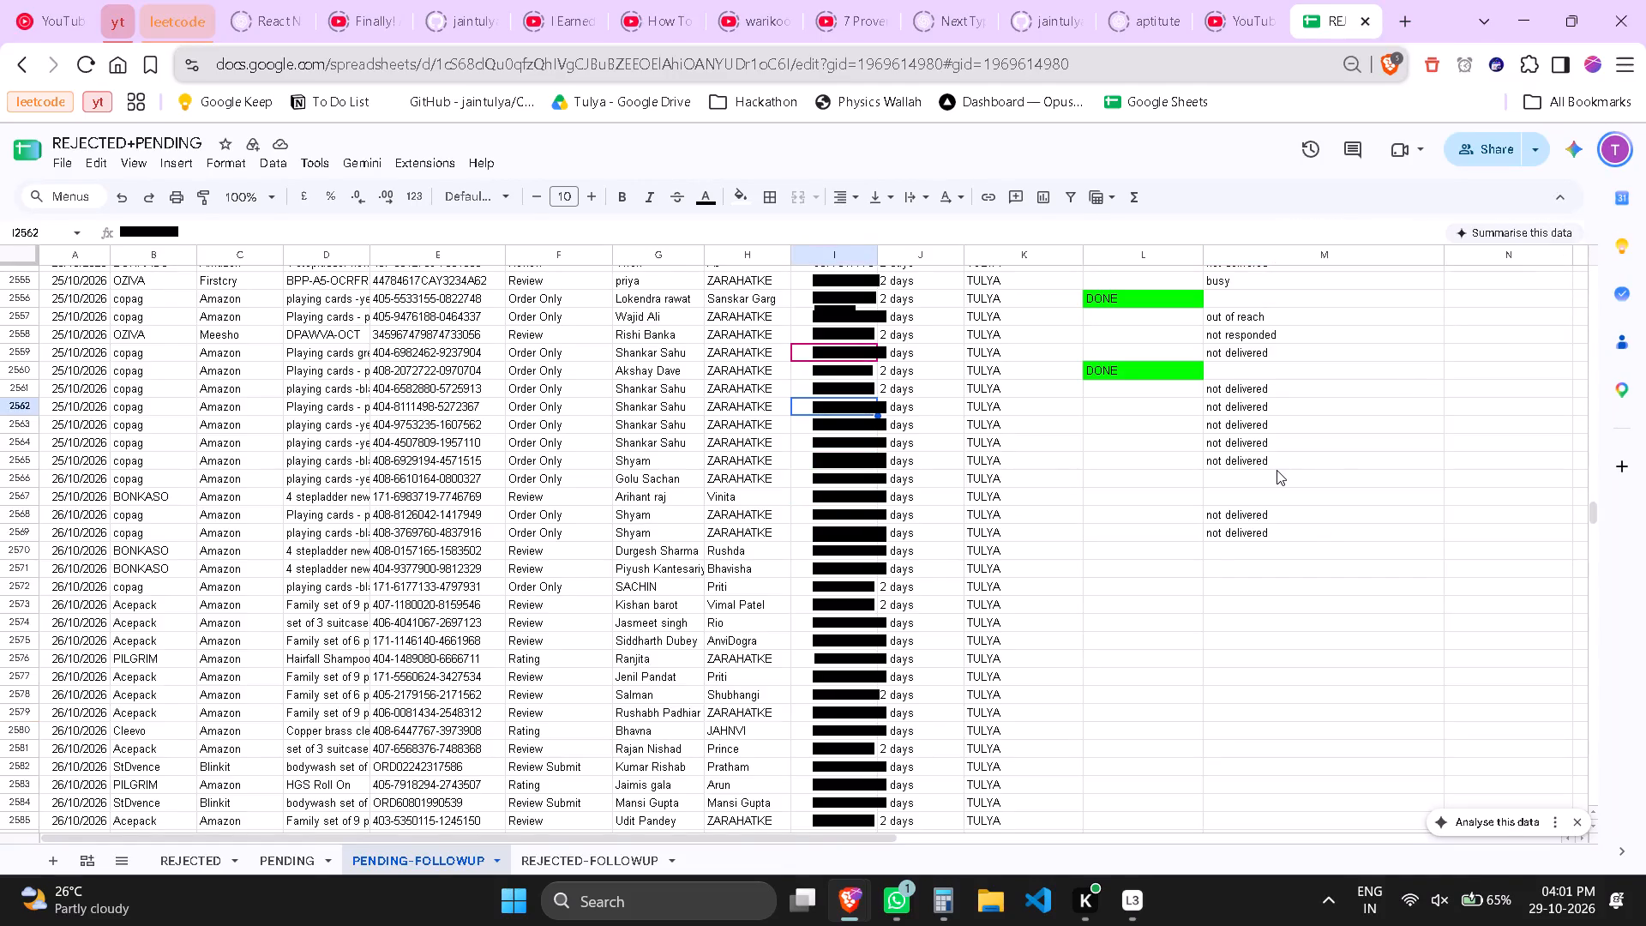
Select the mobile number of the copag order in row 2566 and move to its remark cell M2566.
click(854, 477)
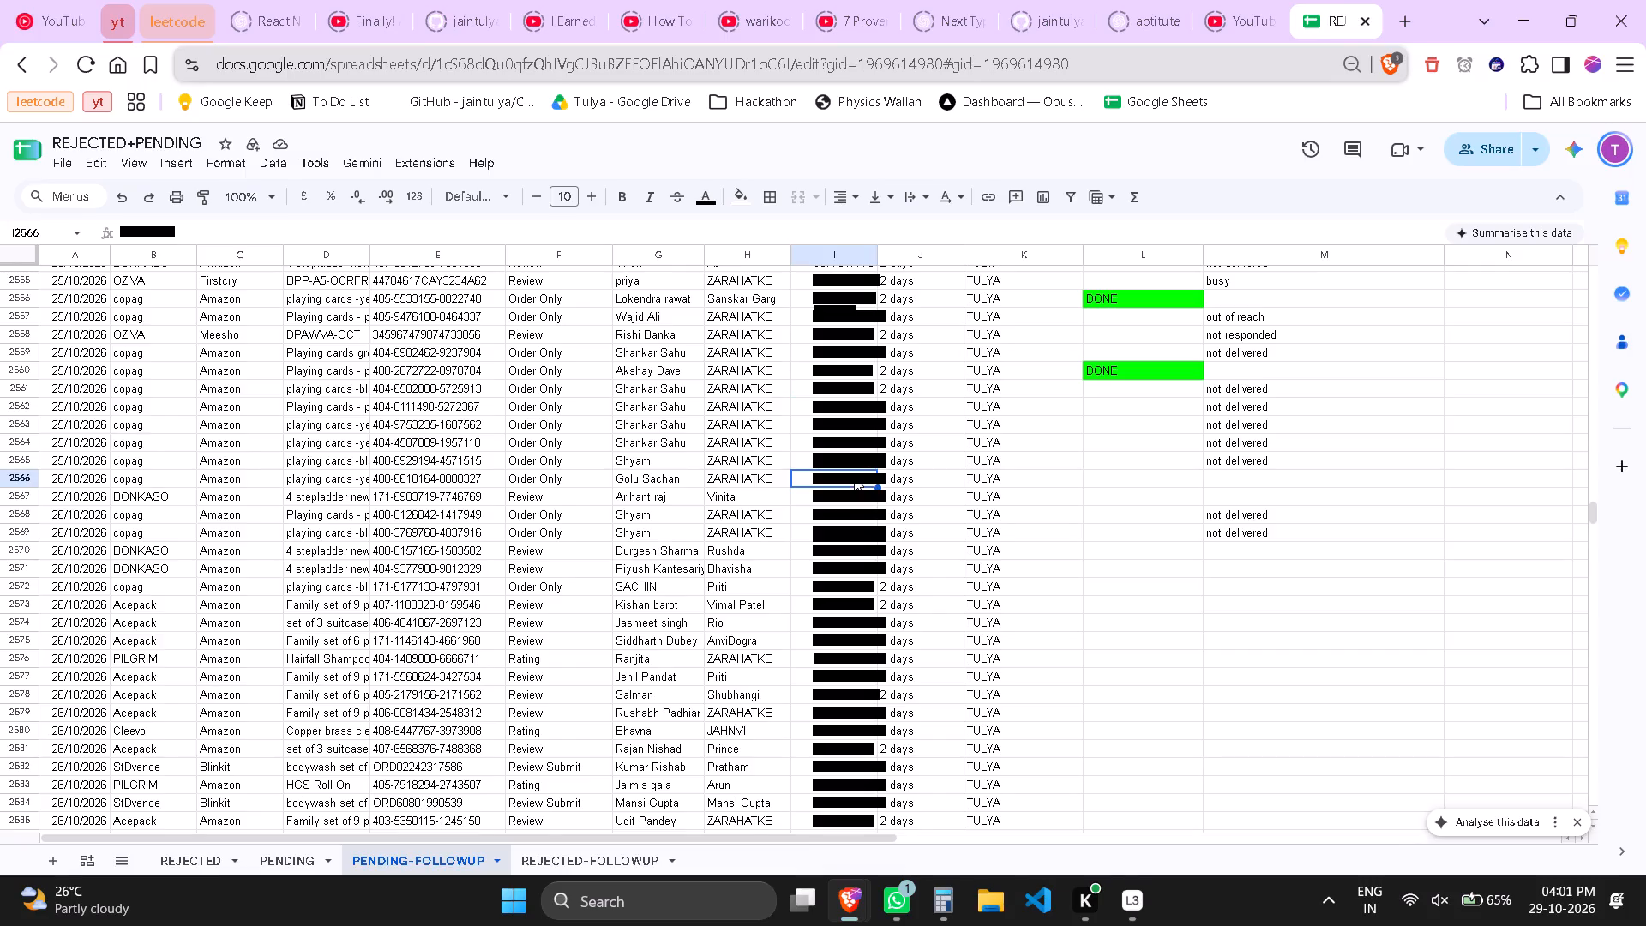
click(1233, 478)
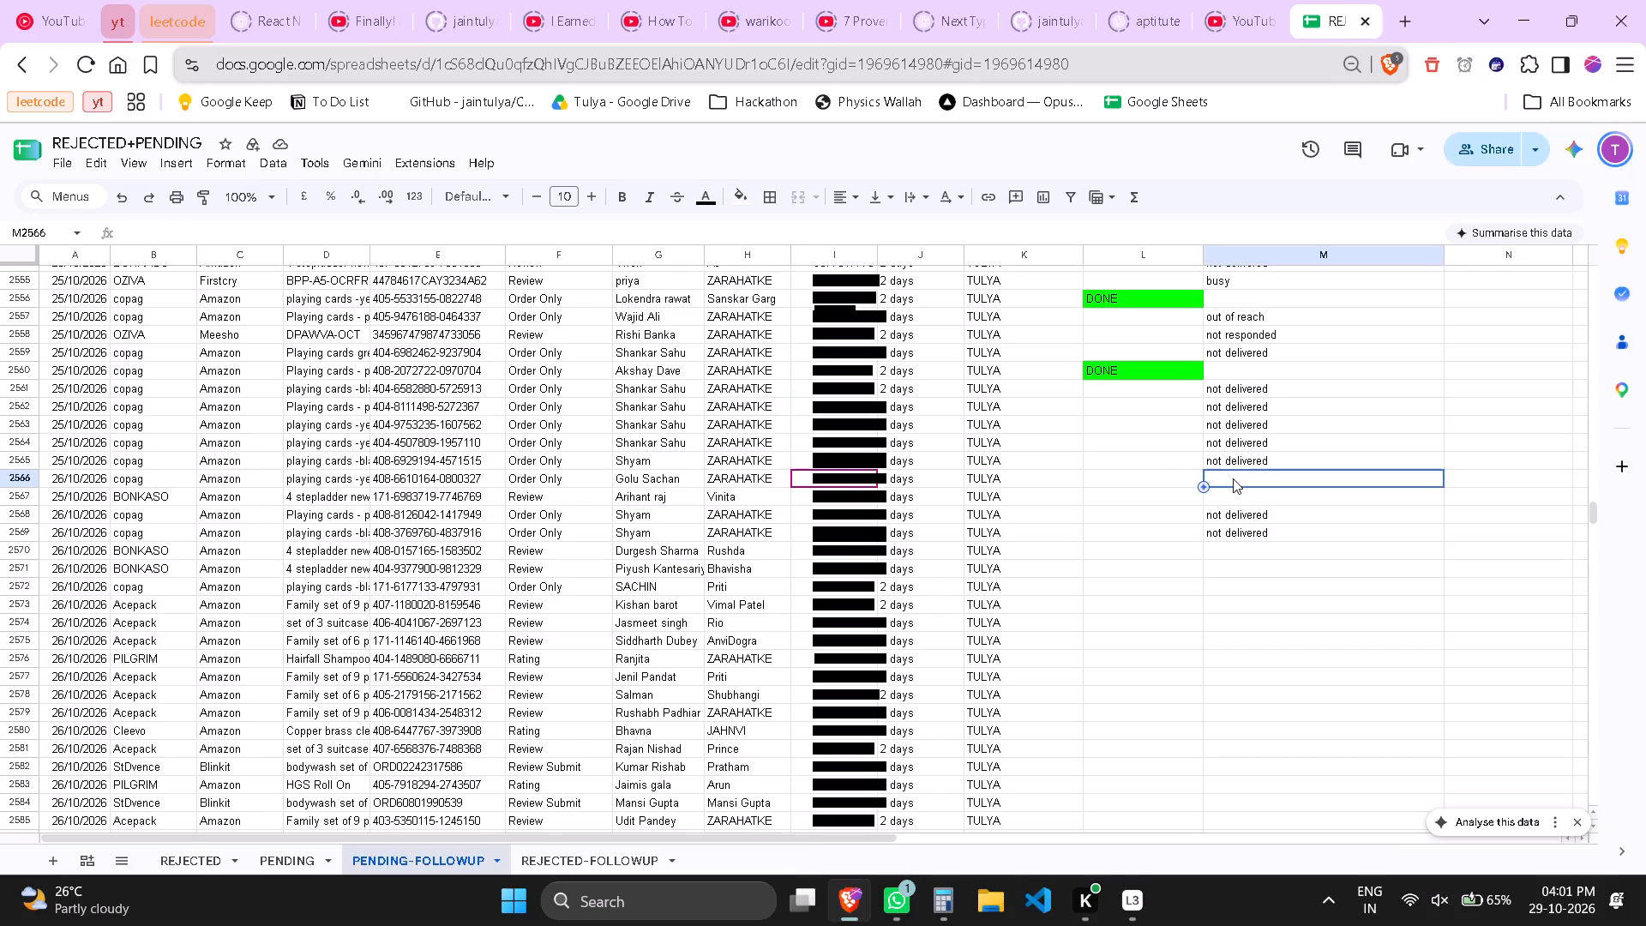
Paste the "not delivered" remark into M2566 for the copag order.
key(ctrl+v)
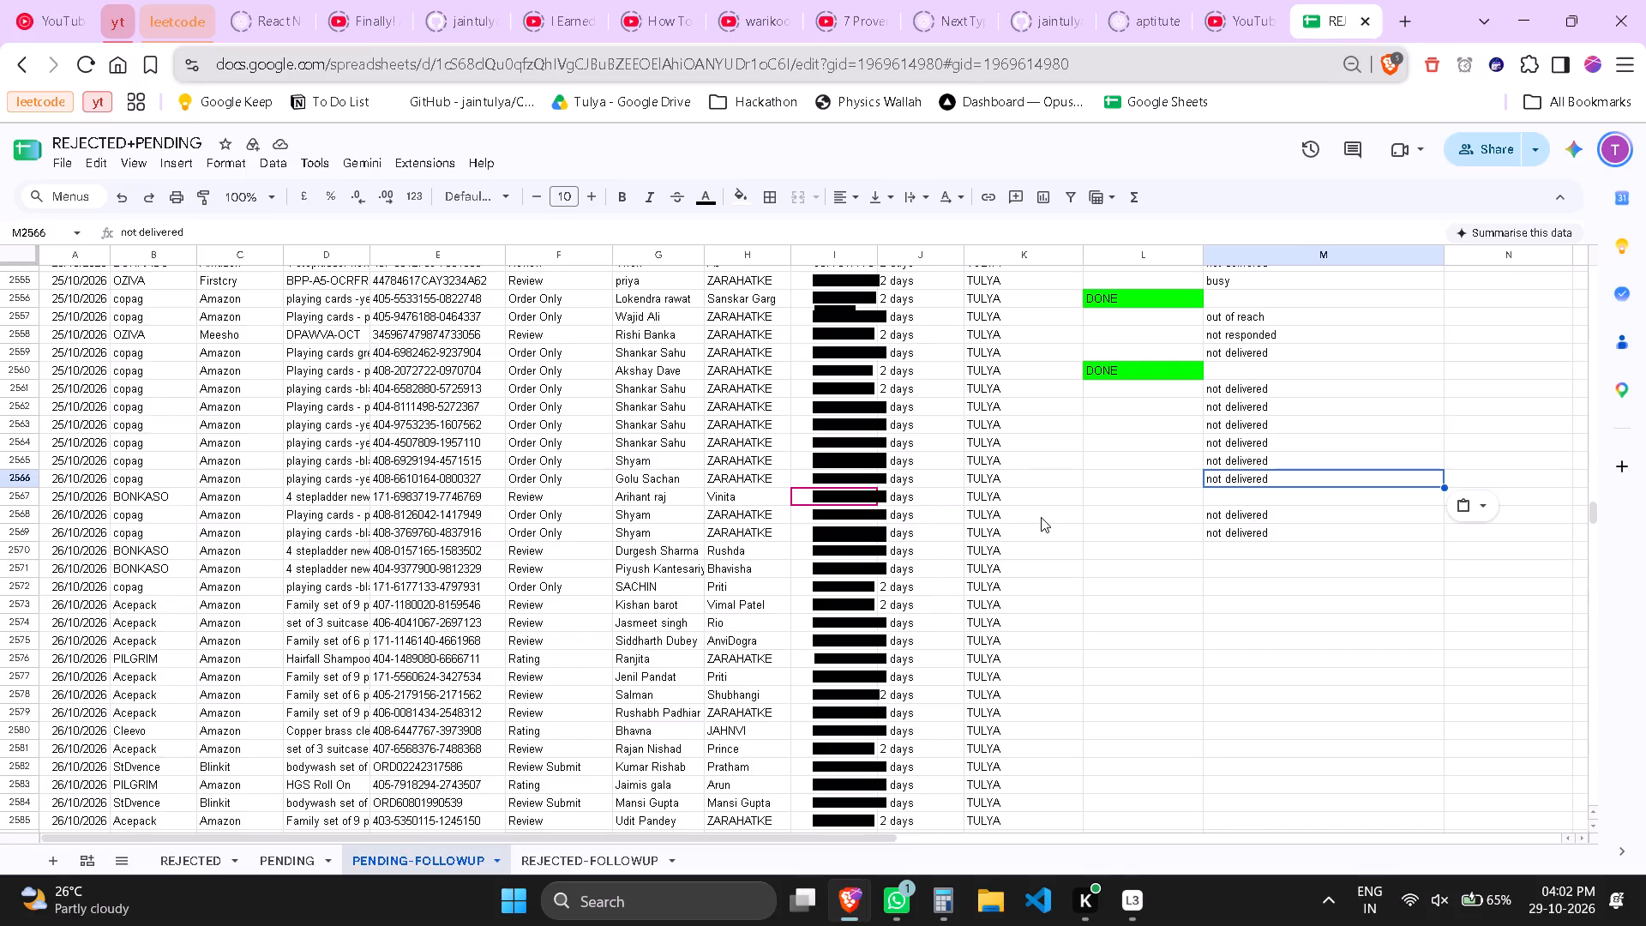
Enter the remark "review not live" in M2567 for the BONKASO order and move on to the empty remark cell M2570.
click(1210, 500)
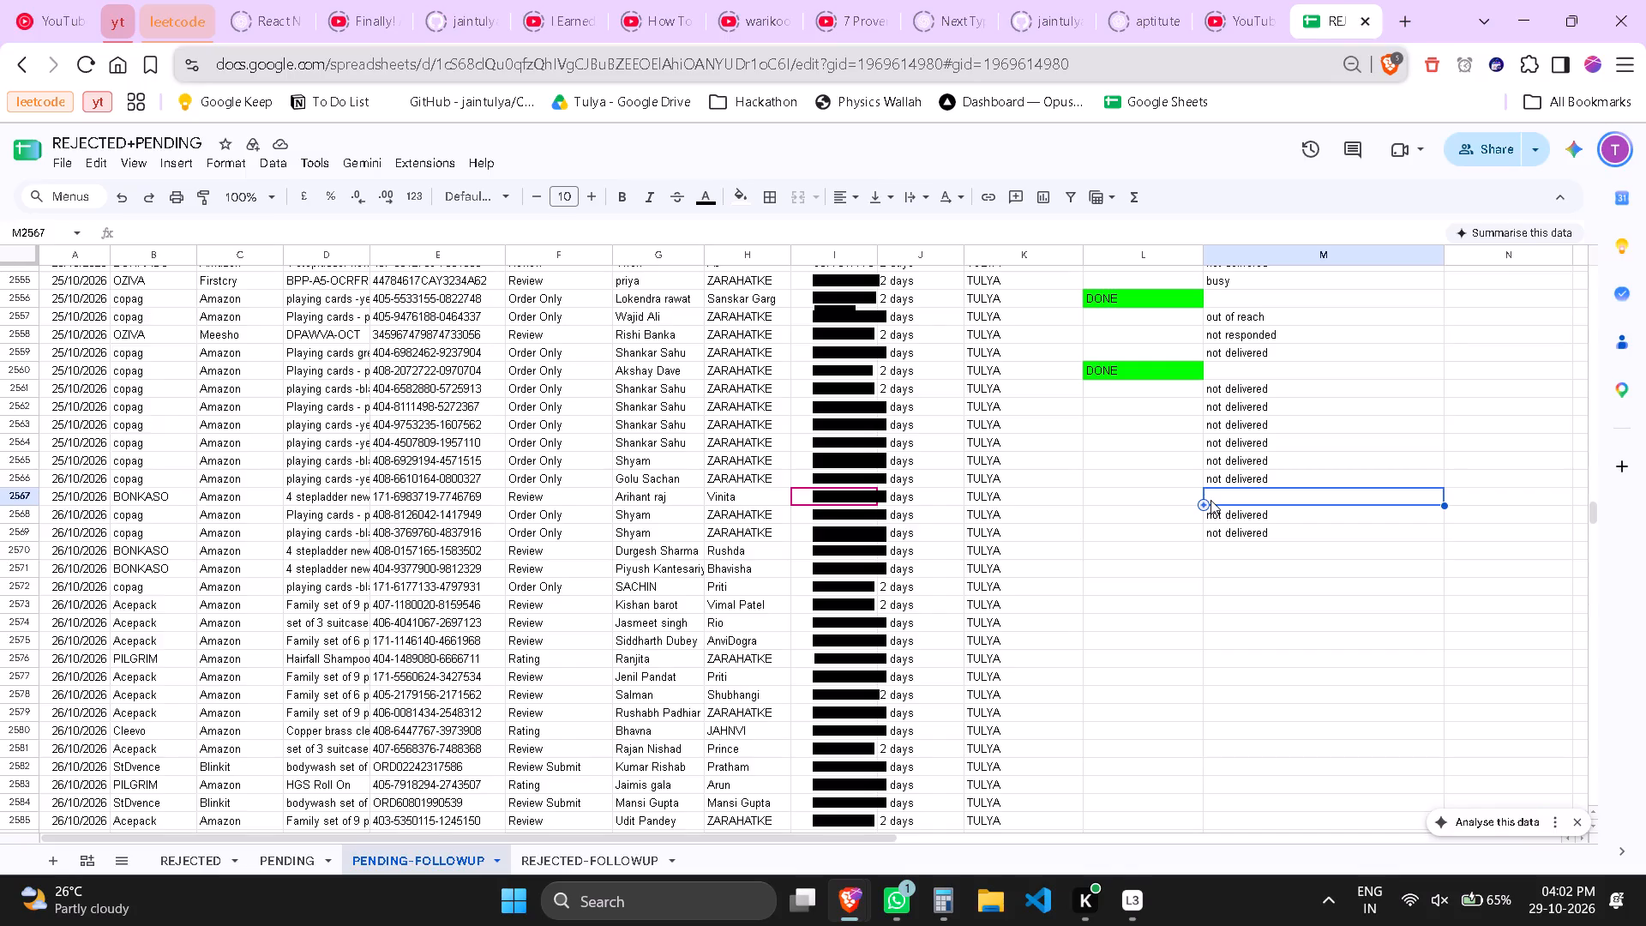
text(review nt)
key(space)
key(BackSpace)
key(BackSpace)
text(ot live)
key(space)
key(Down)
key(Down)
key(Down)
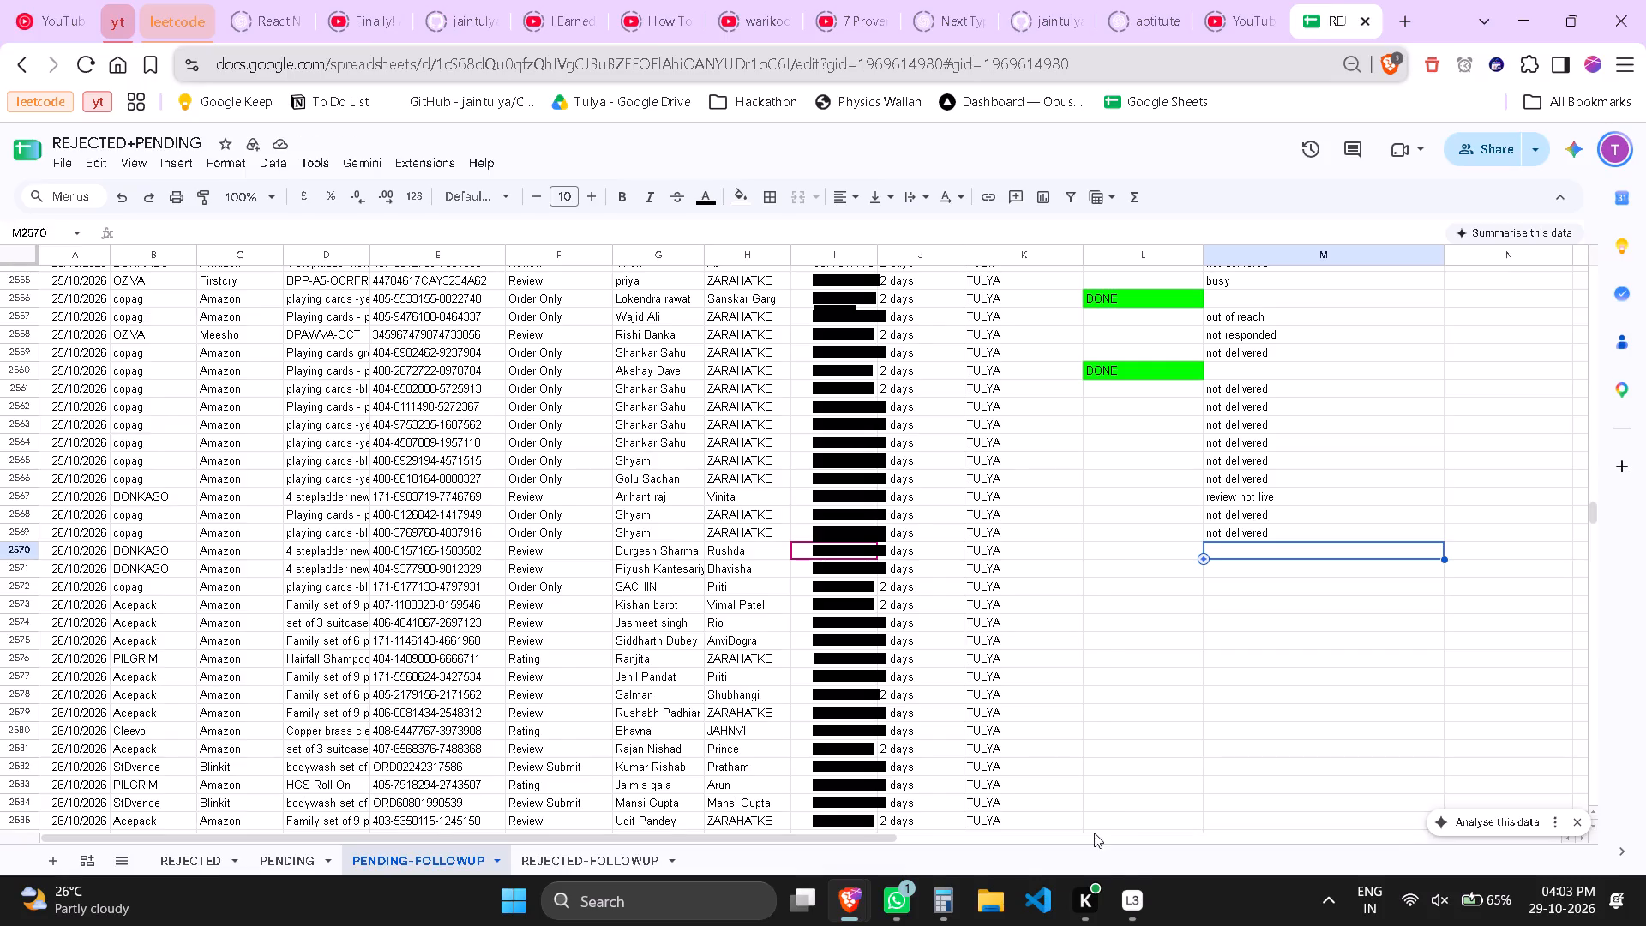
Switch to WhatsApp.
click(902, 911)
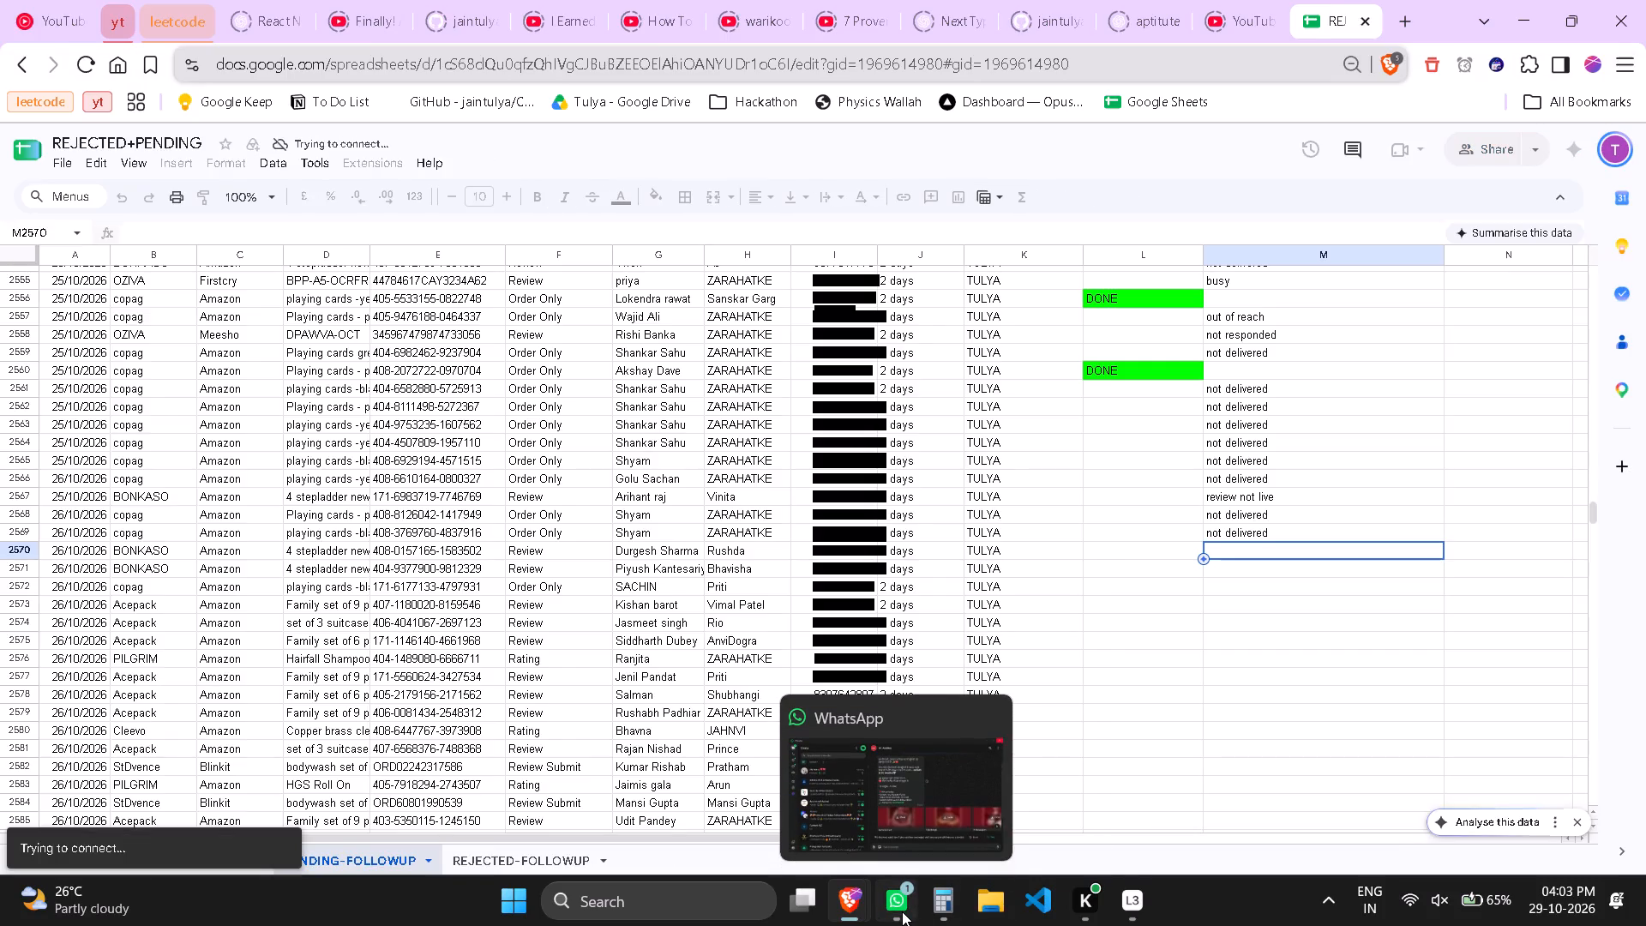
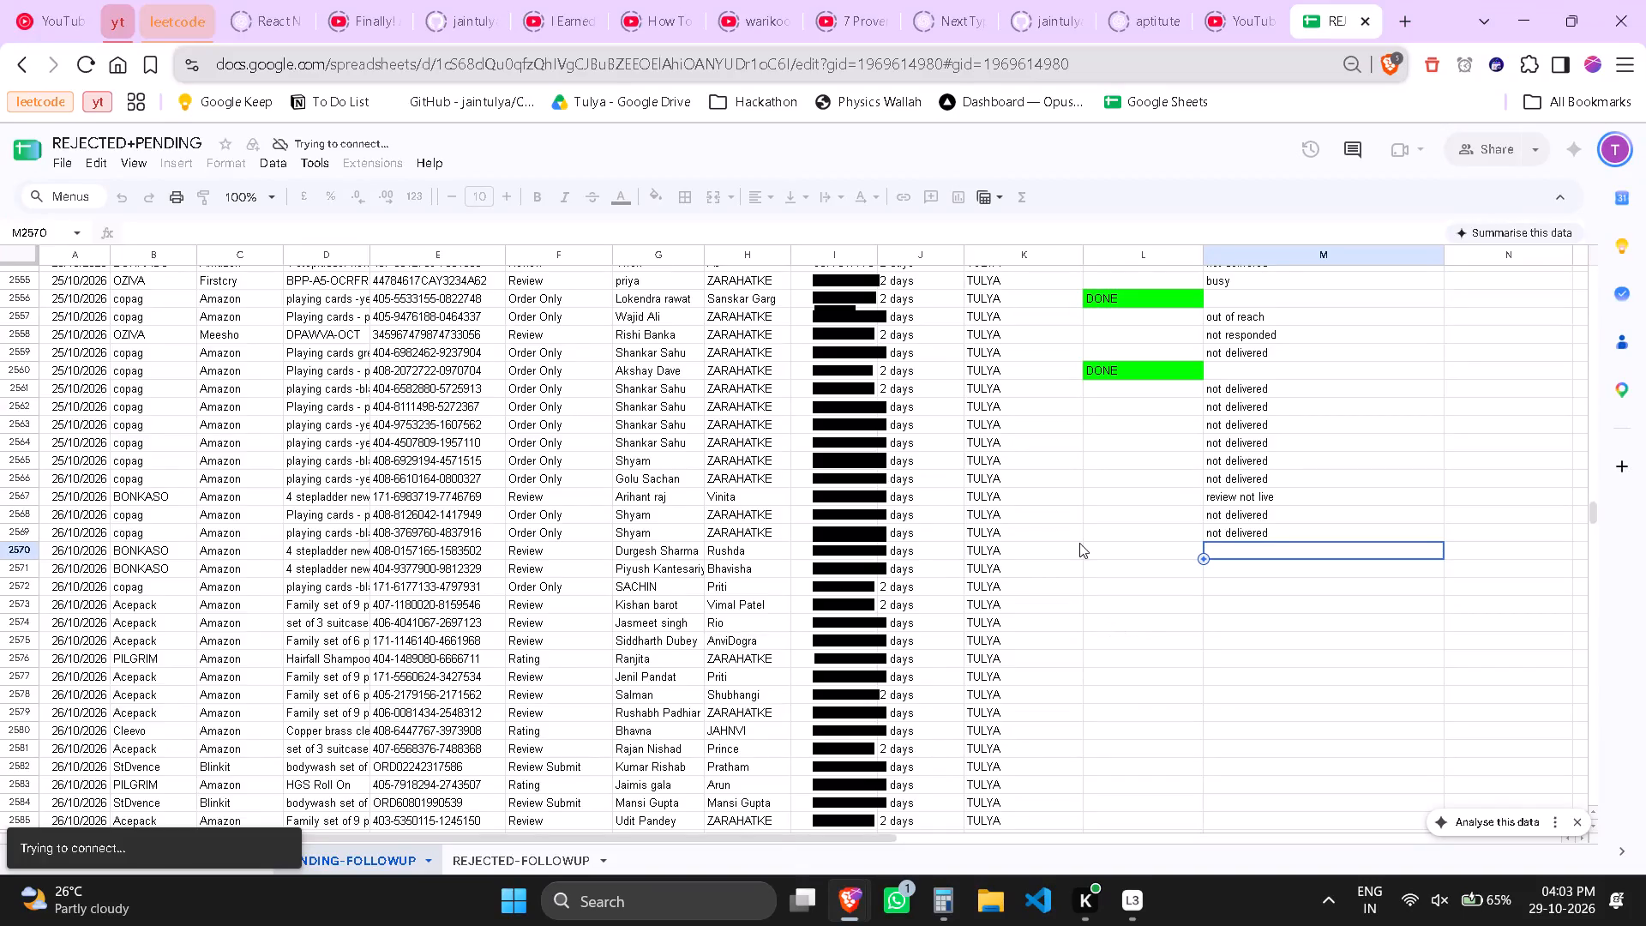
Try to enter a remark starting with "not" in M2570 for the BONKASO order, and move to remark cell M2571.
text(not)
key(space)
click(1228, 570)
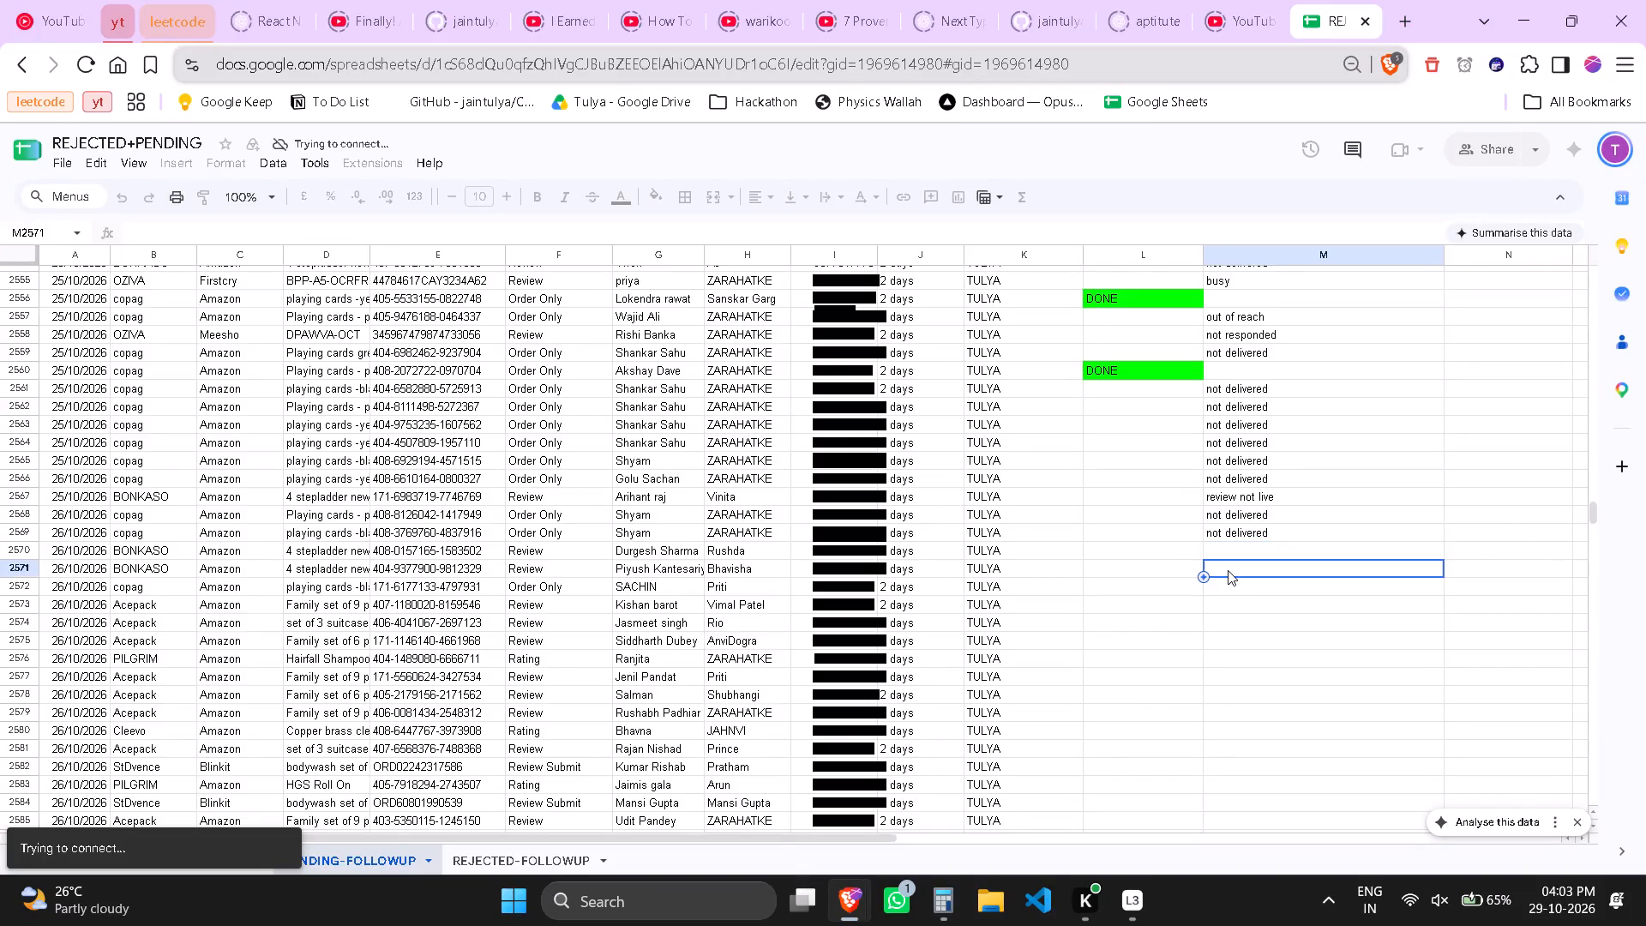
Enter the remark "review not don delivered yesterday" in M2570 for the BONKASO stepladder order.
click(1222, 554)
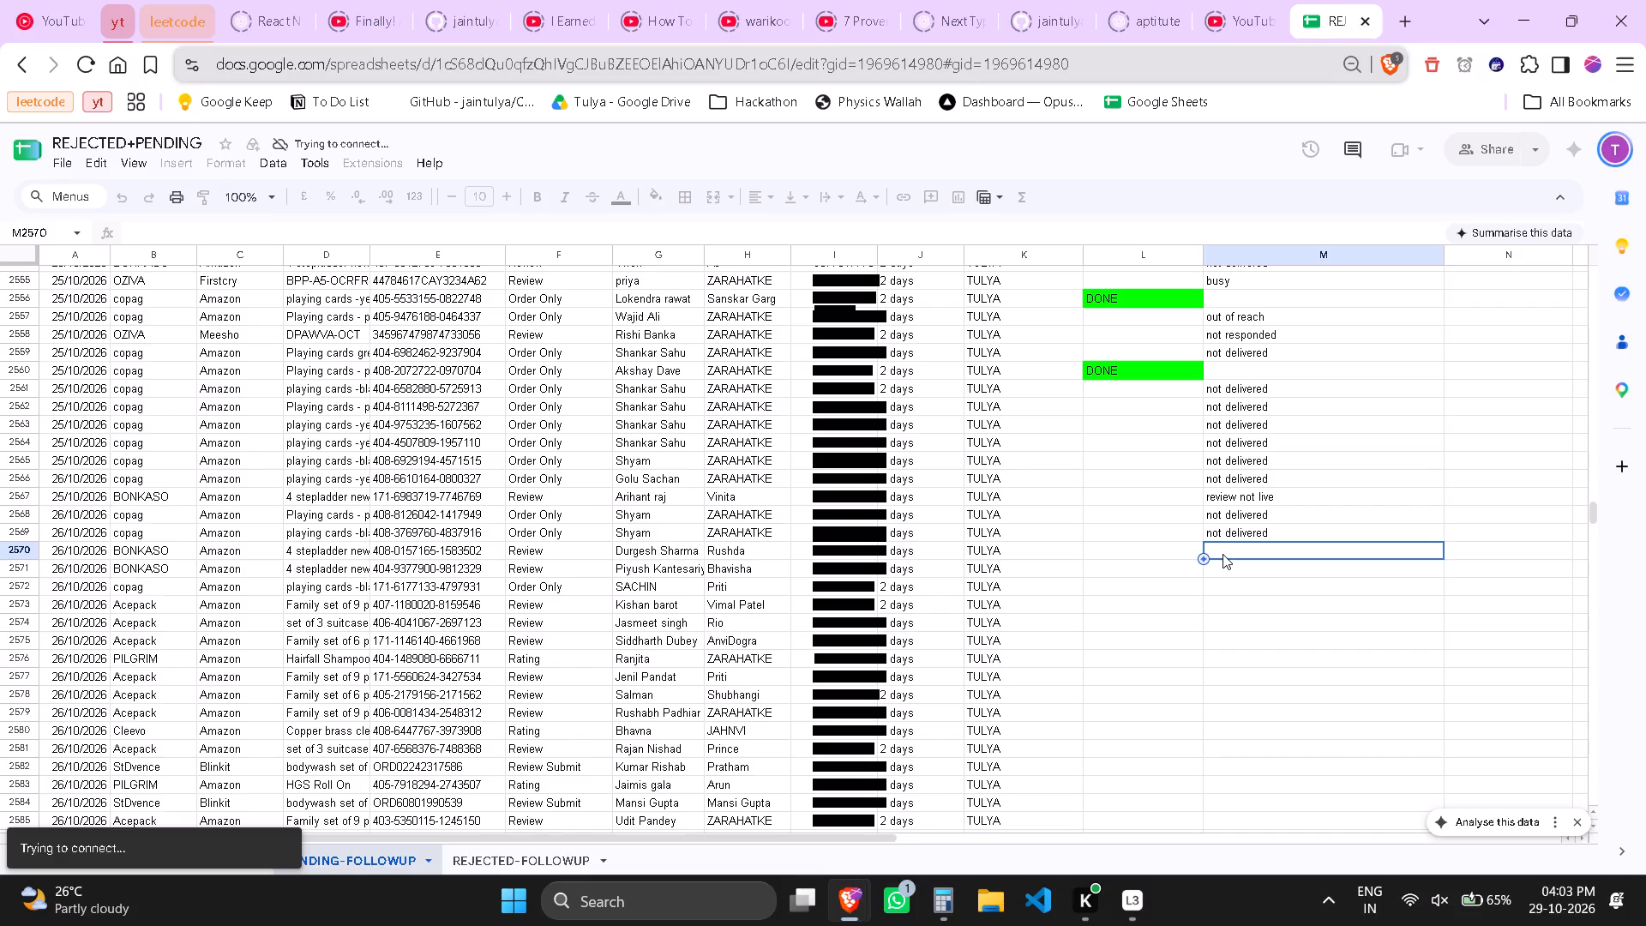
text(revi)
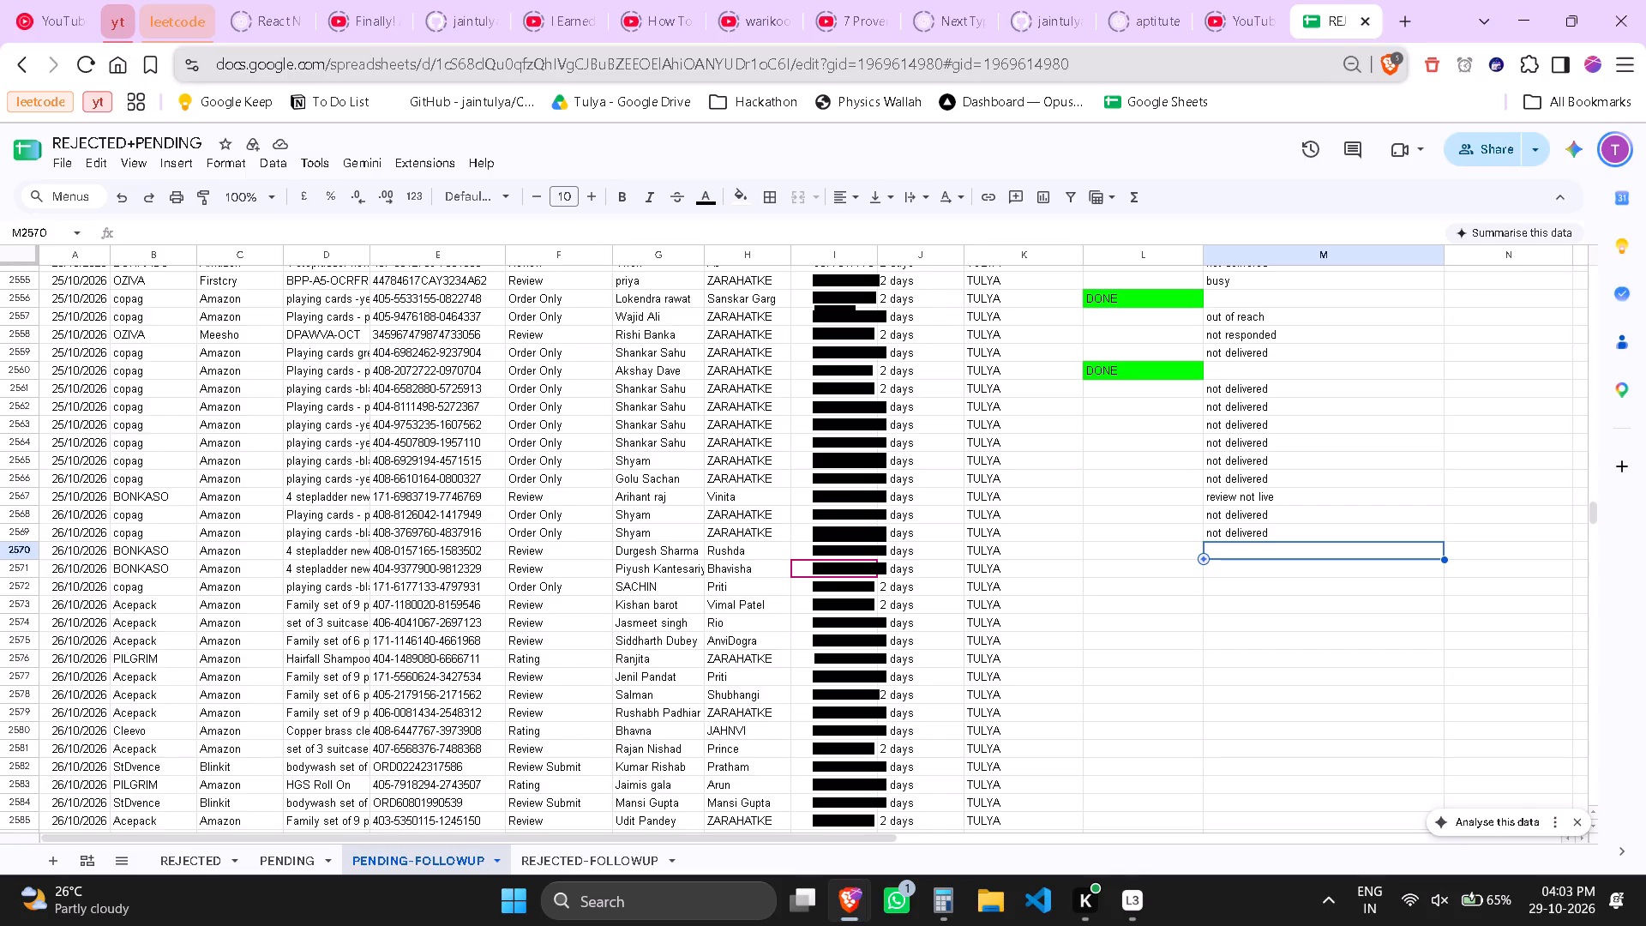
text(revi)
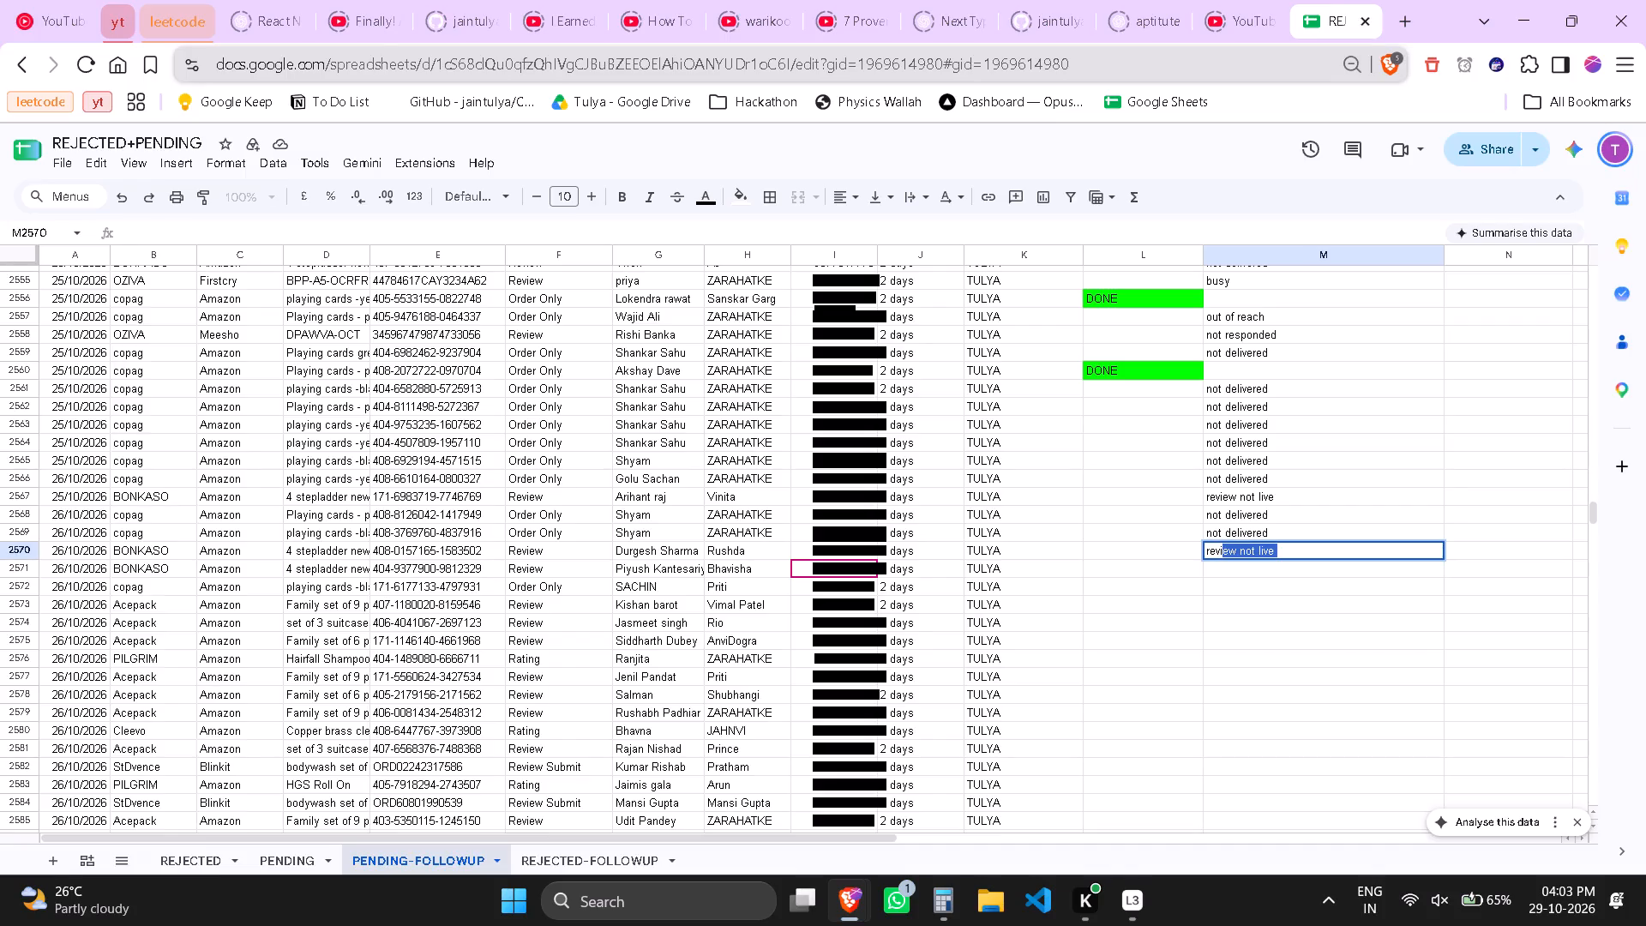
key(BackSpace)
key(BackSpace)
key(BackSpace)
key(BackSpace)
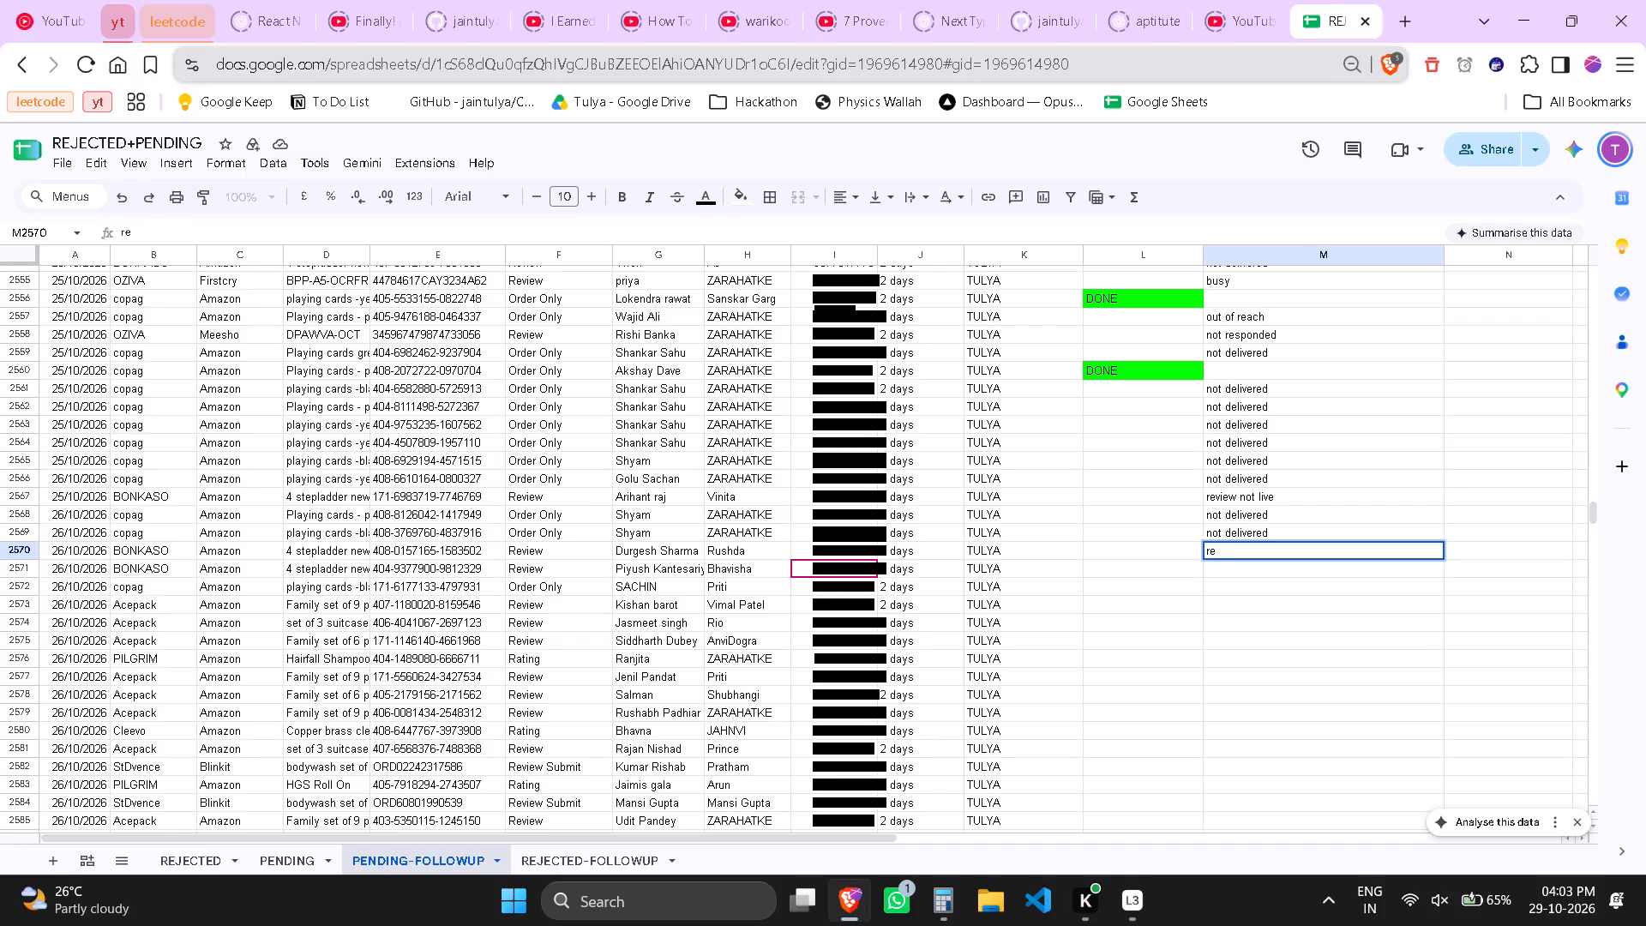
text(eview nto)
key(BackSpace)
key(BackSpace)
text(ot dfone)
key(space)
key(BackSpace)
key(BackSpace)
key(BackSpace)
key(BackSpace)
key(BackSpace)
text(on deliveryed yesterday)
key(space)
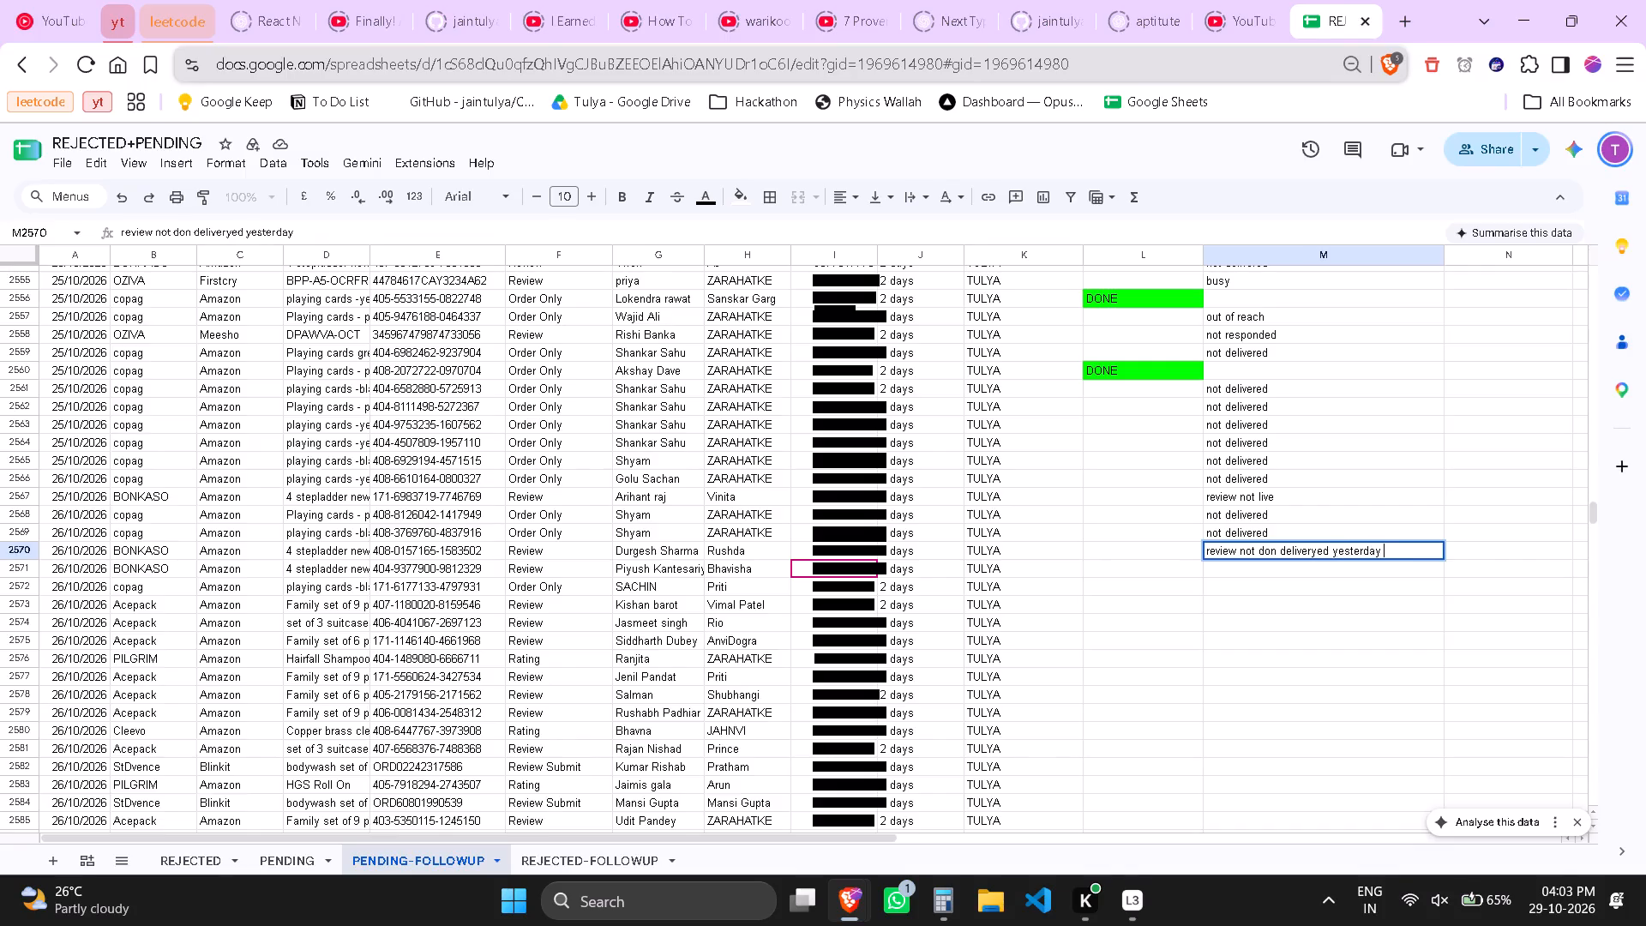
key(Left)
key(Right)
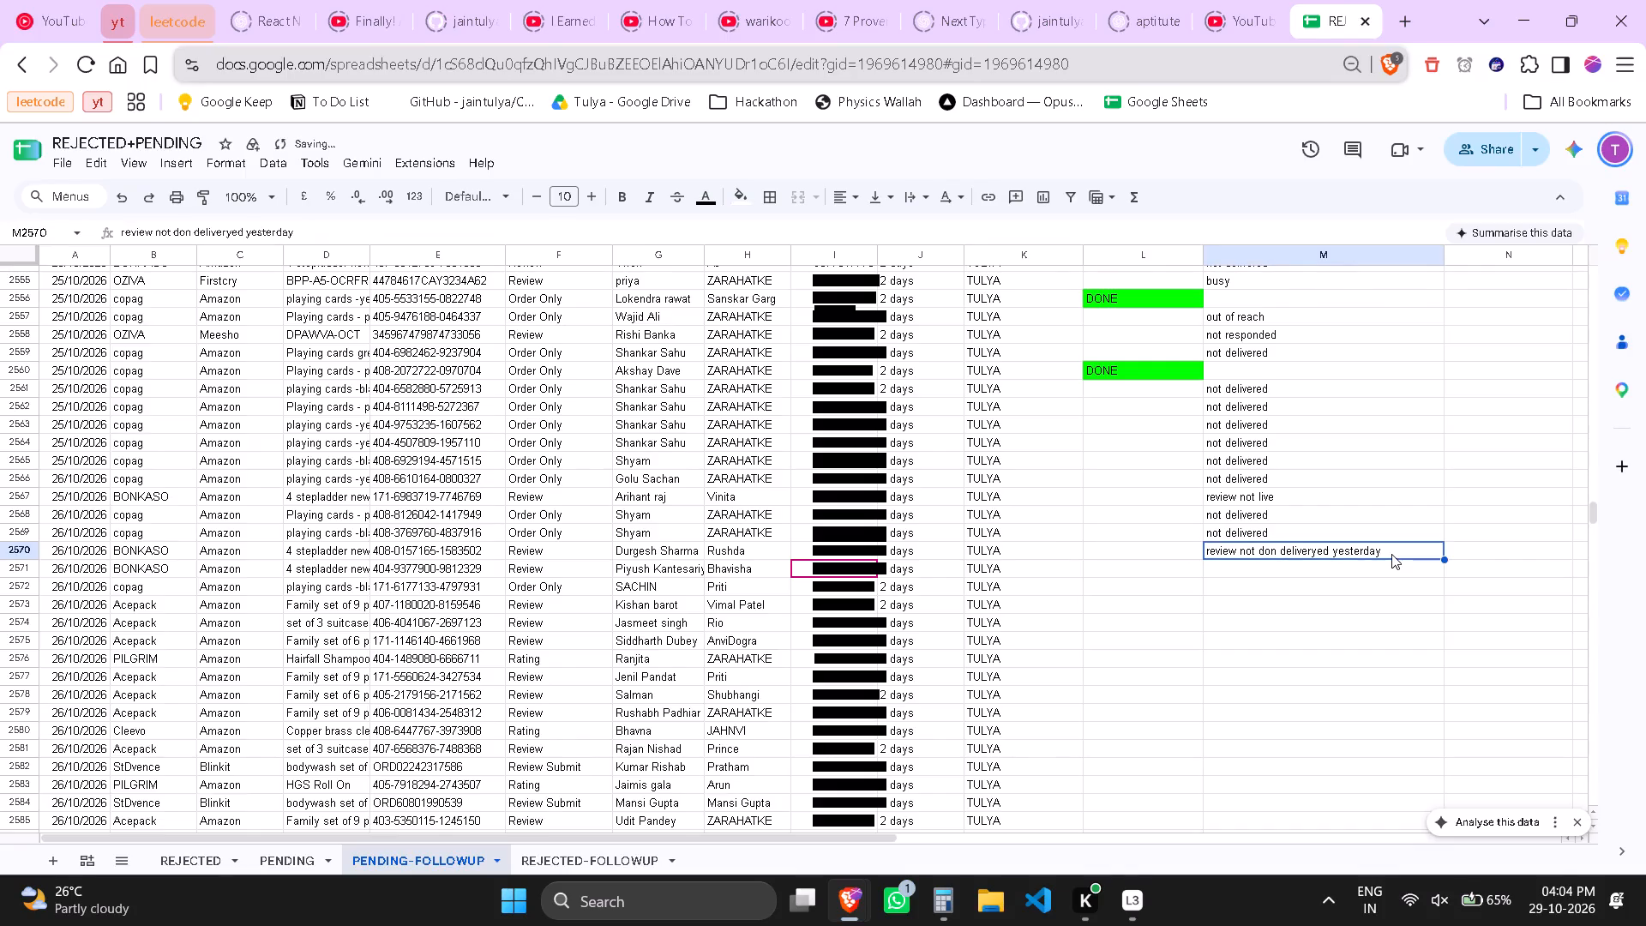
click(237, 235)
key(Left)
key(BackSpace)
Enter the remark "not responded" in M2571 for the next BONKASO stepladder order.
click(1230, 562)
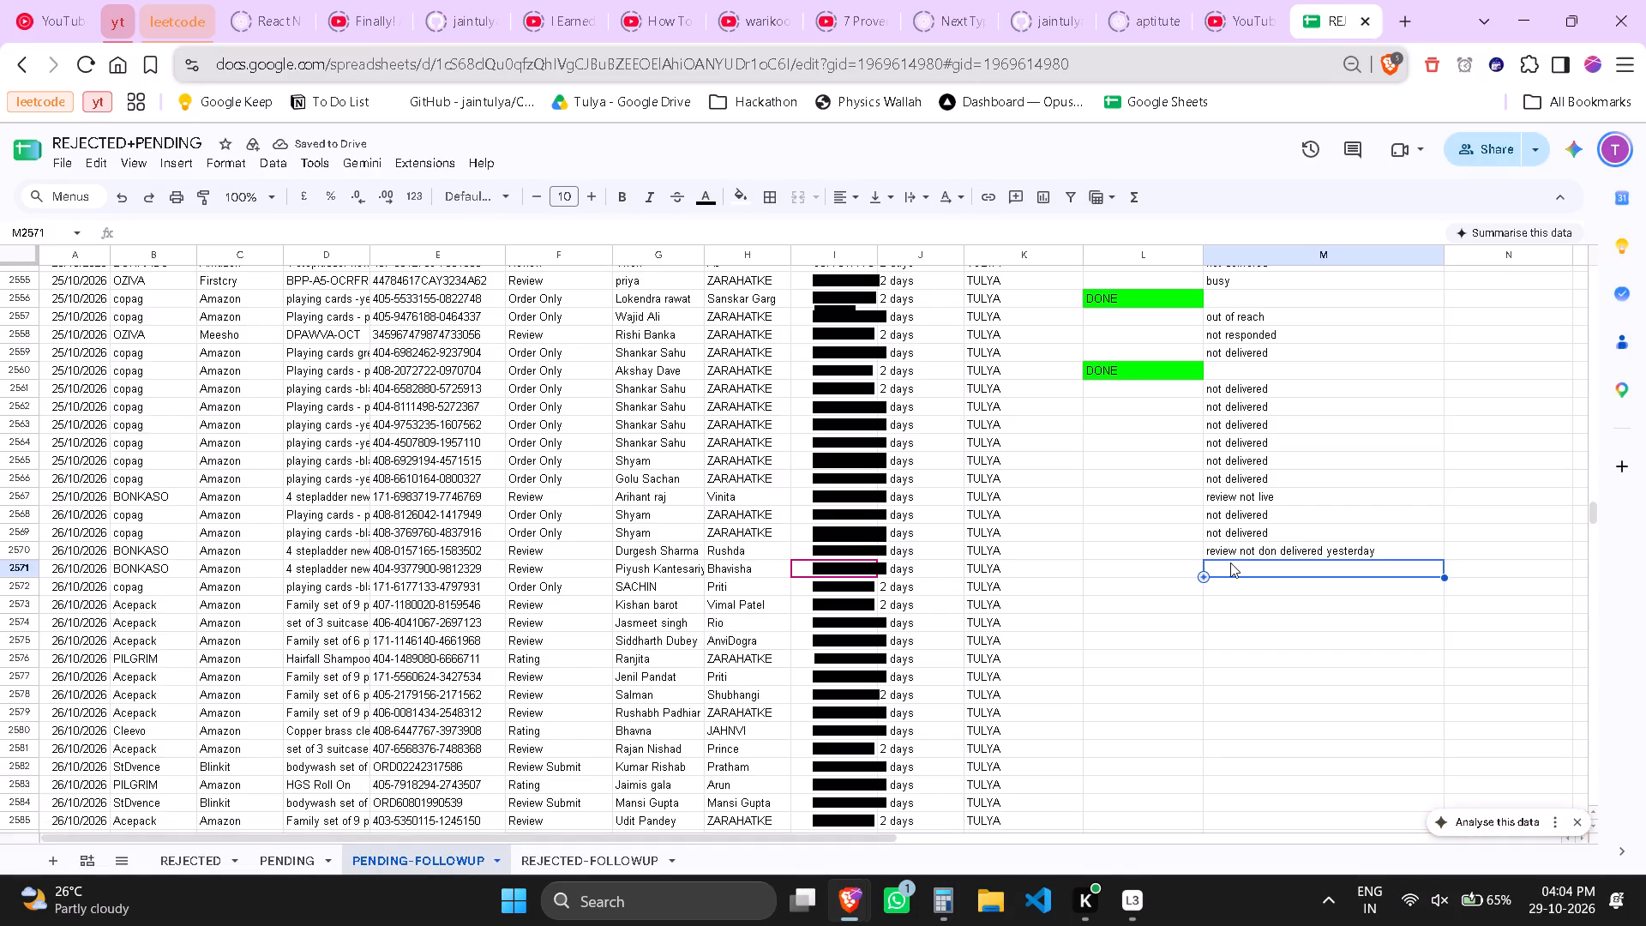
text(not)
key(space)
text(responded)
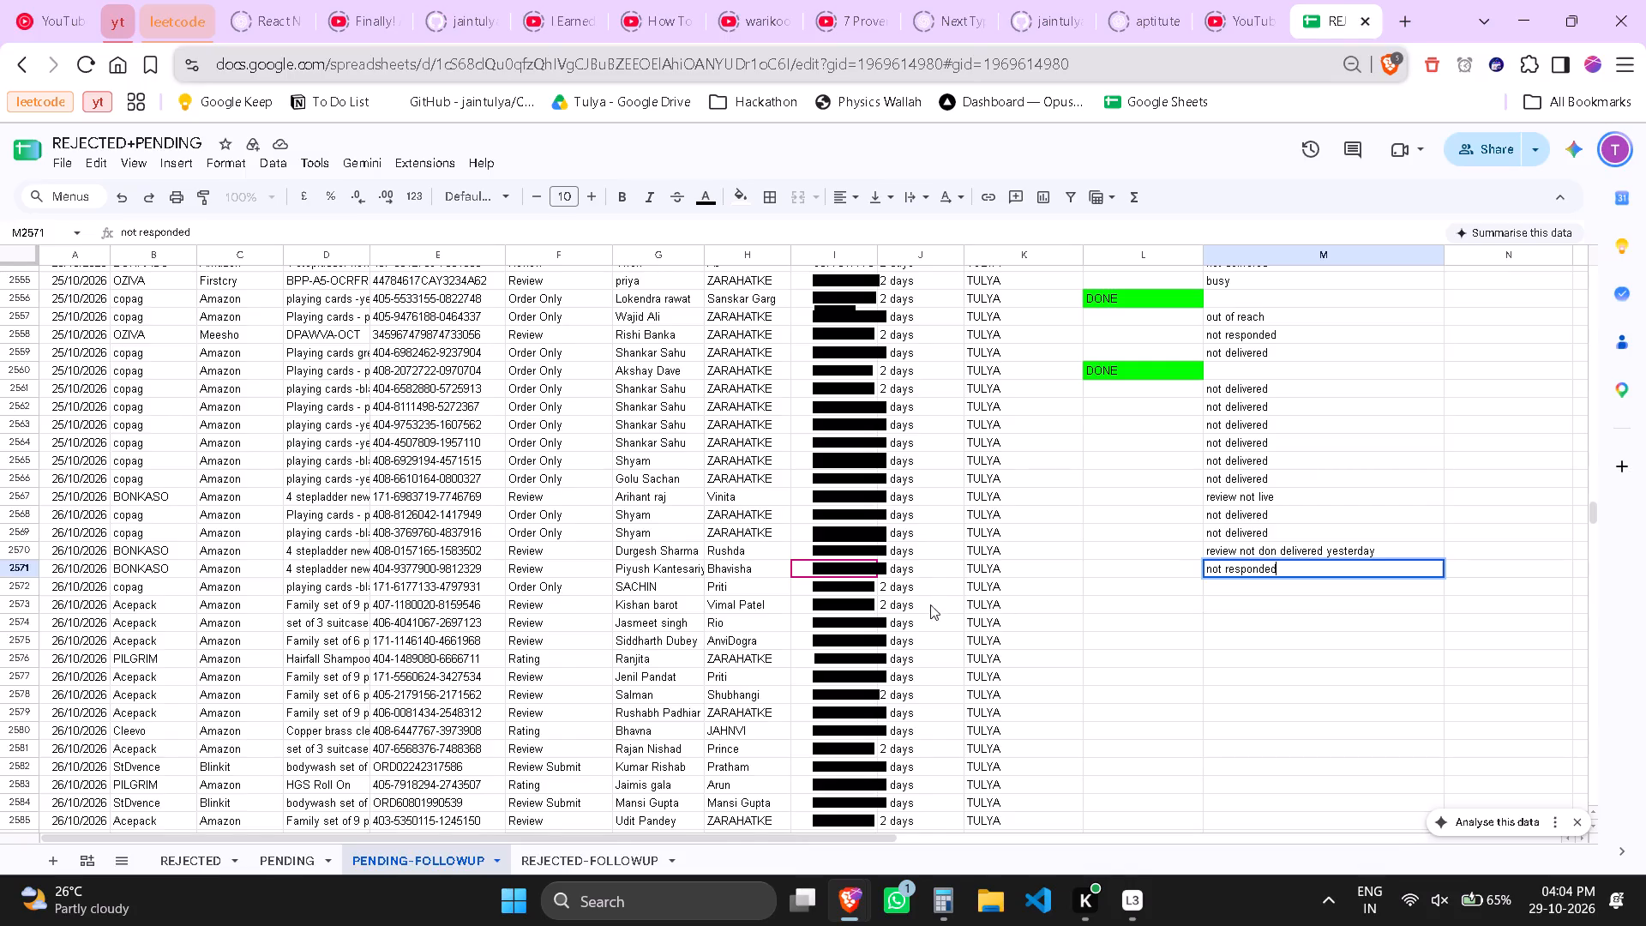
Enter the remark "not delivered" in M2572 for the copag playing cards order.
click(1250, 581)
text(not dlei)
key(BackSpace)
key(BackSpace)
key(BackSpace)
text(elivered)
key(Down)
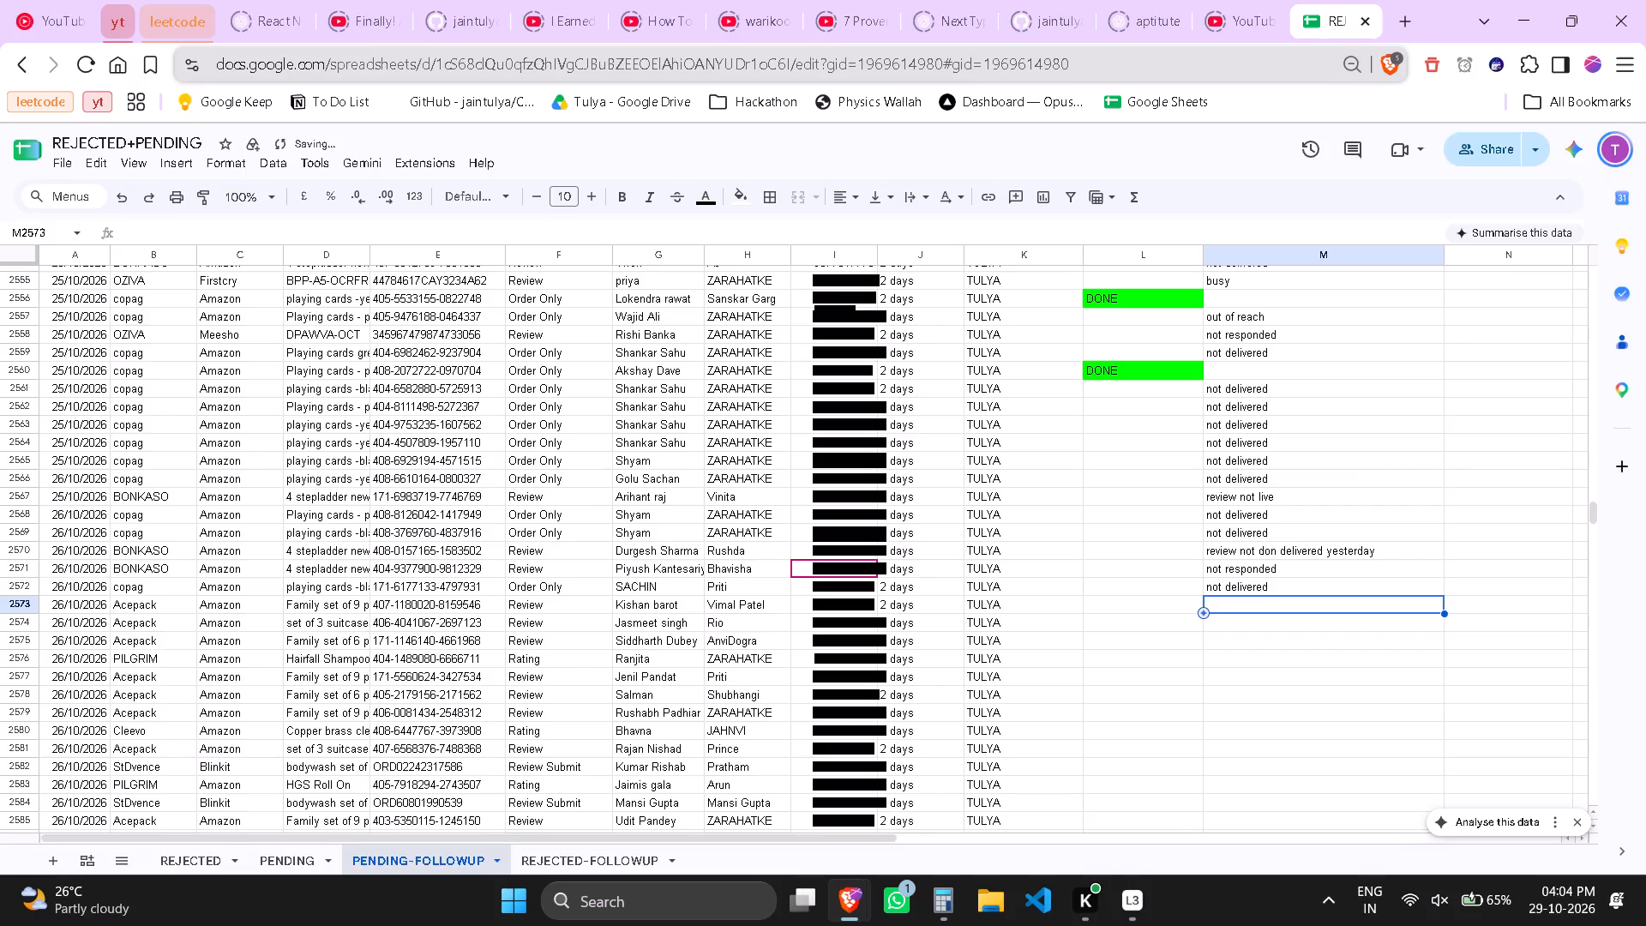
Enter the follow-up date 29-oct in N2540, directly below the last 27-Oct entry in column N.
scroll(1250, 581, down, 1)
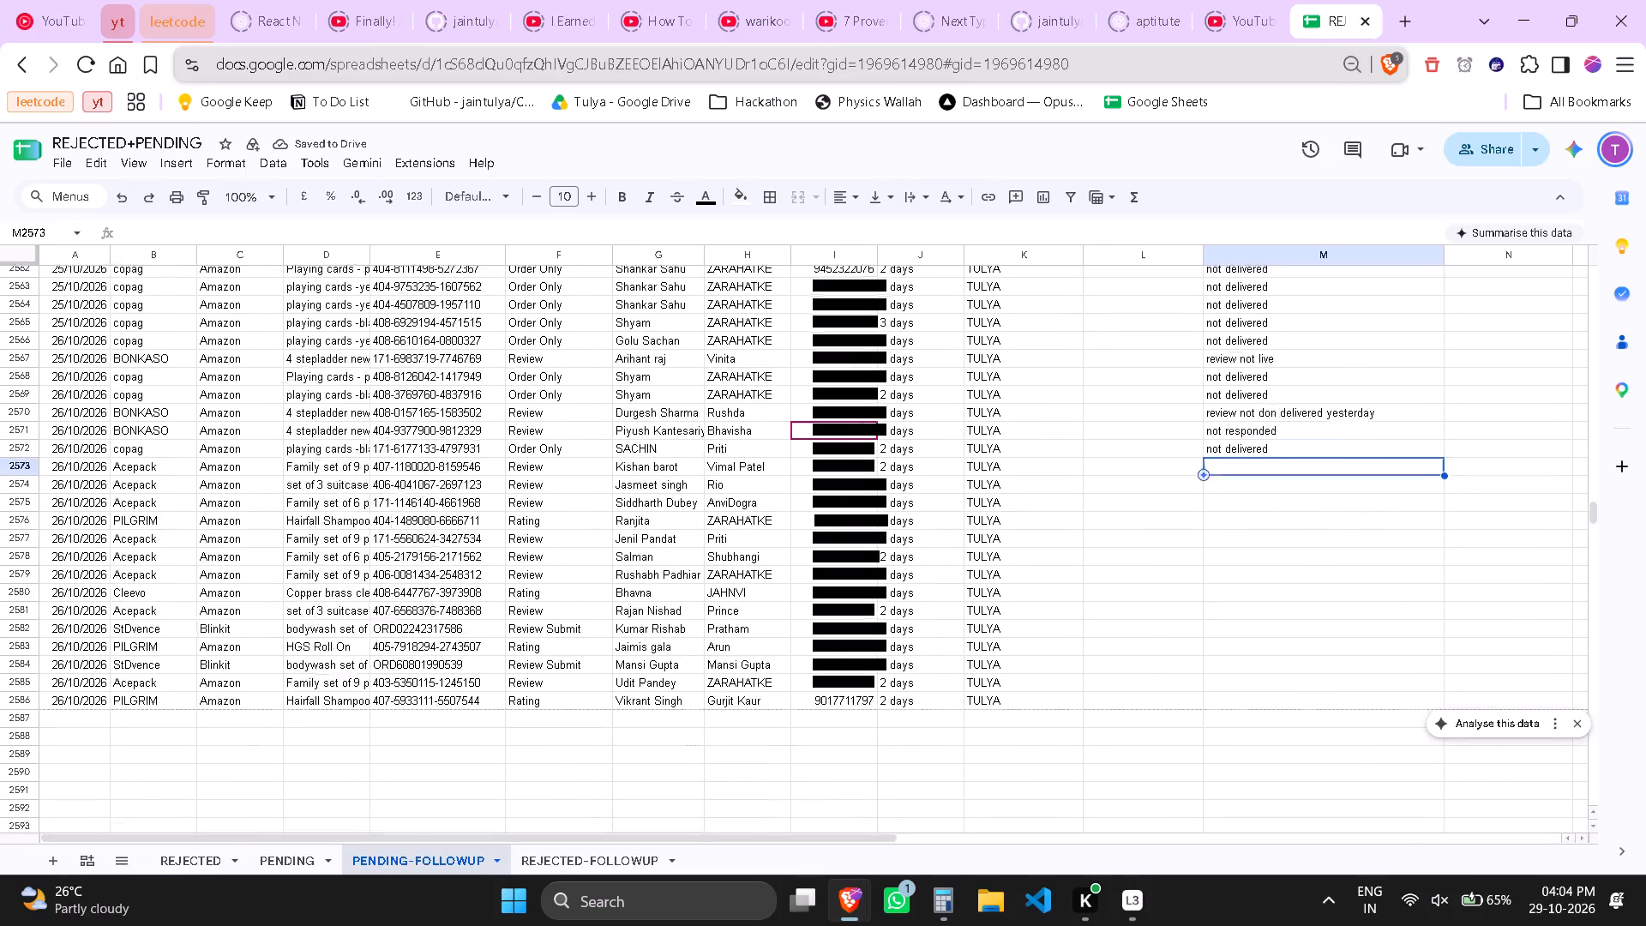
scroll(1250, 581, down, 1)
click(950, 804)
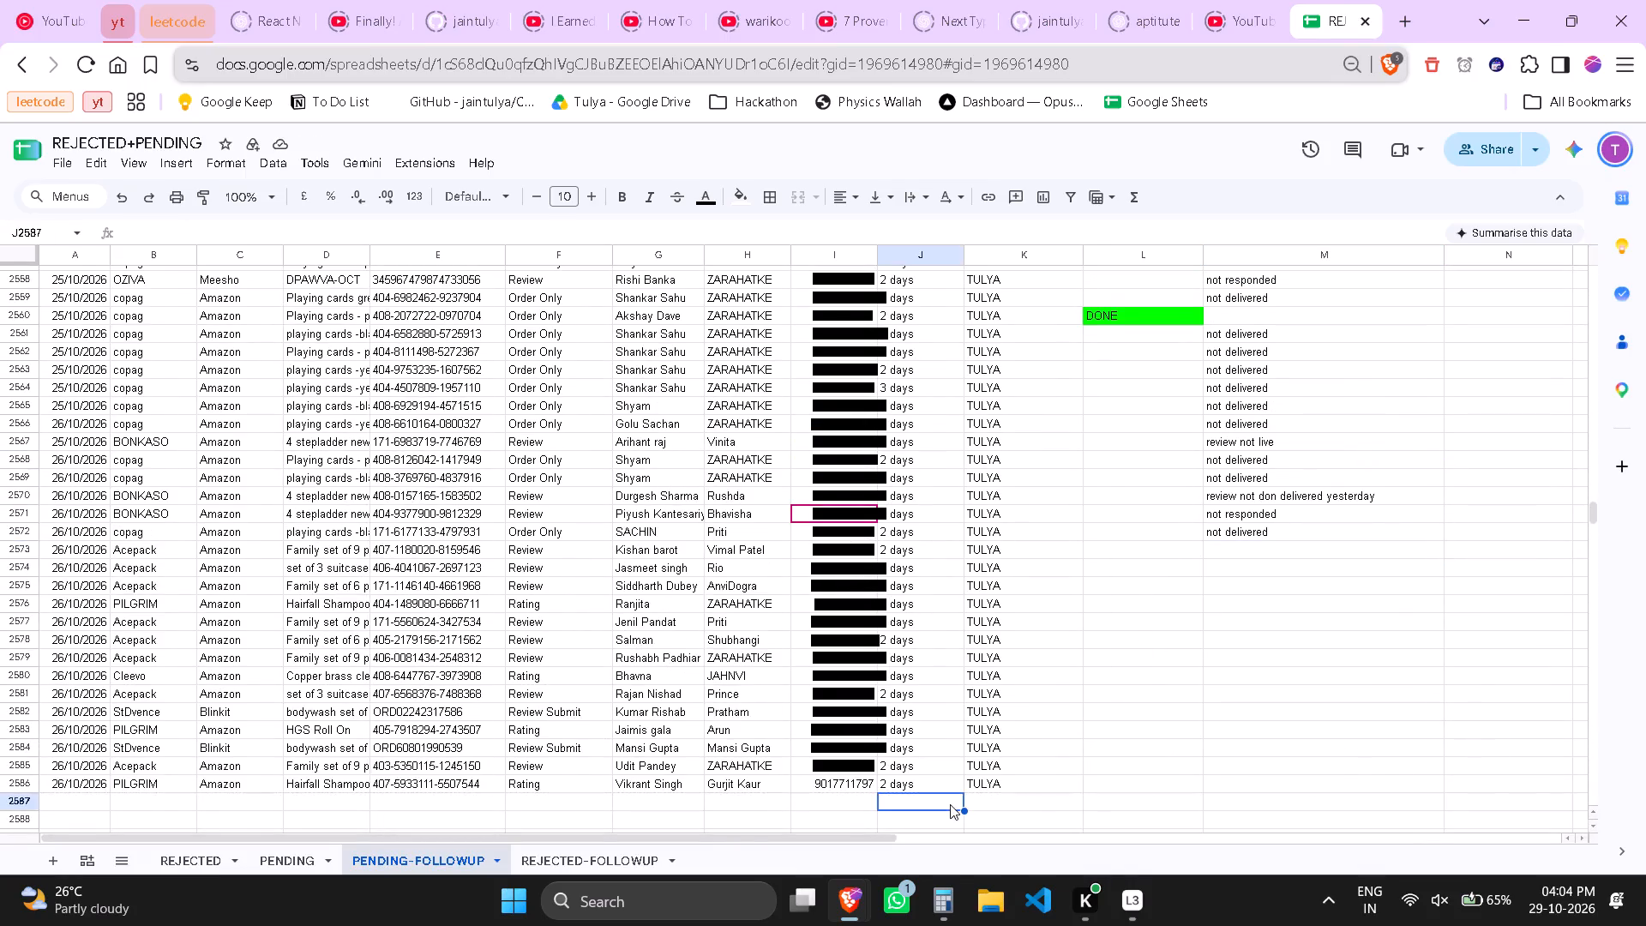
scroll(1101, 697, left, 1)
scroll(1012, 500, up, 3)
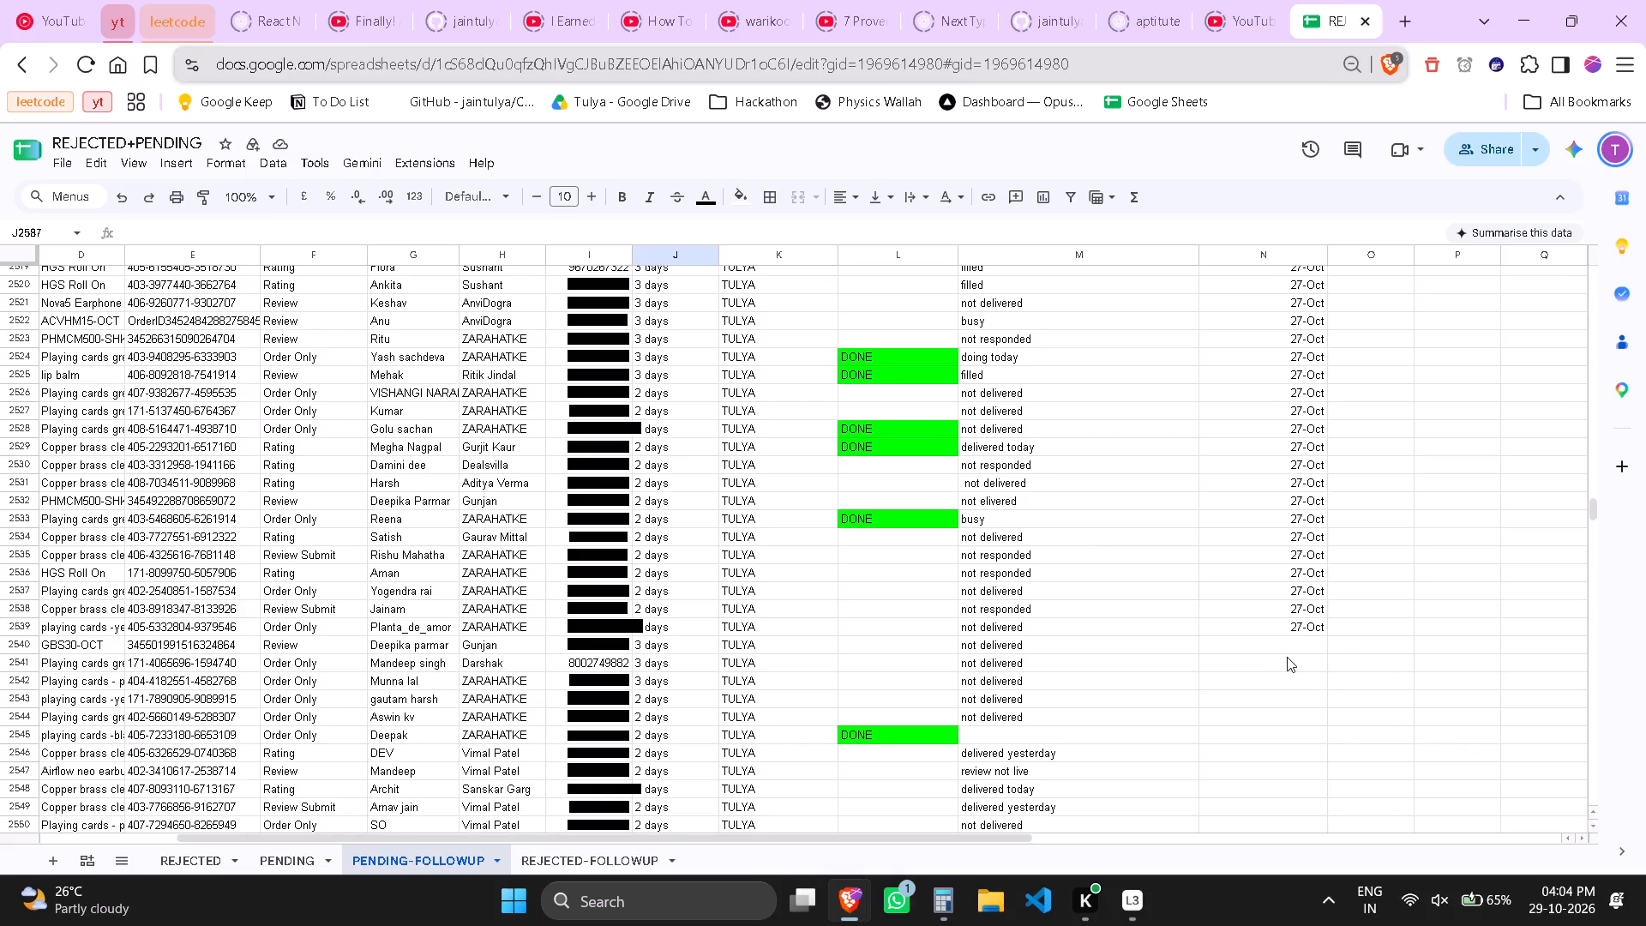
scroll(1145, 672, down, 1)
click(1289, 549)
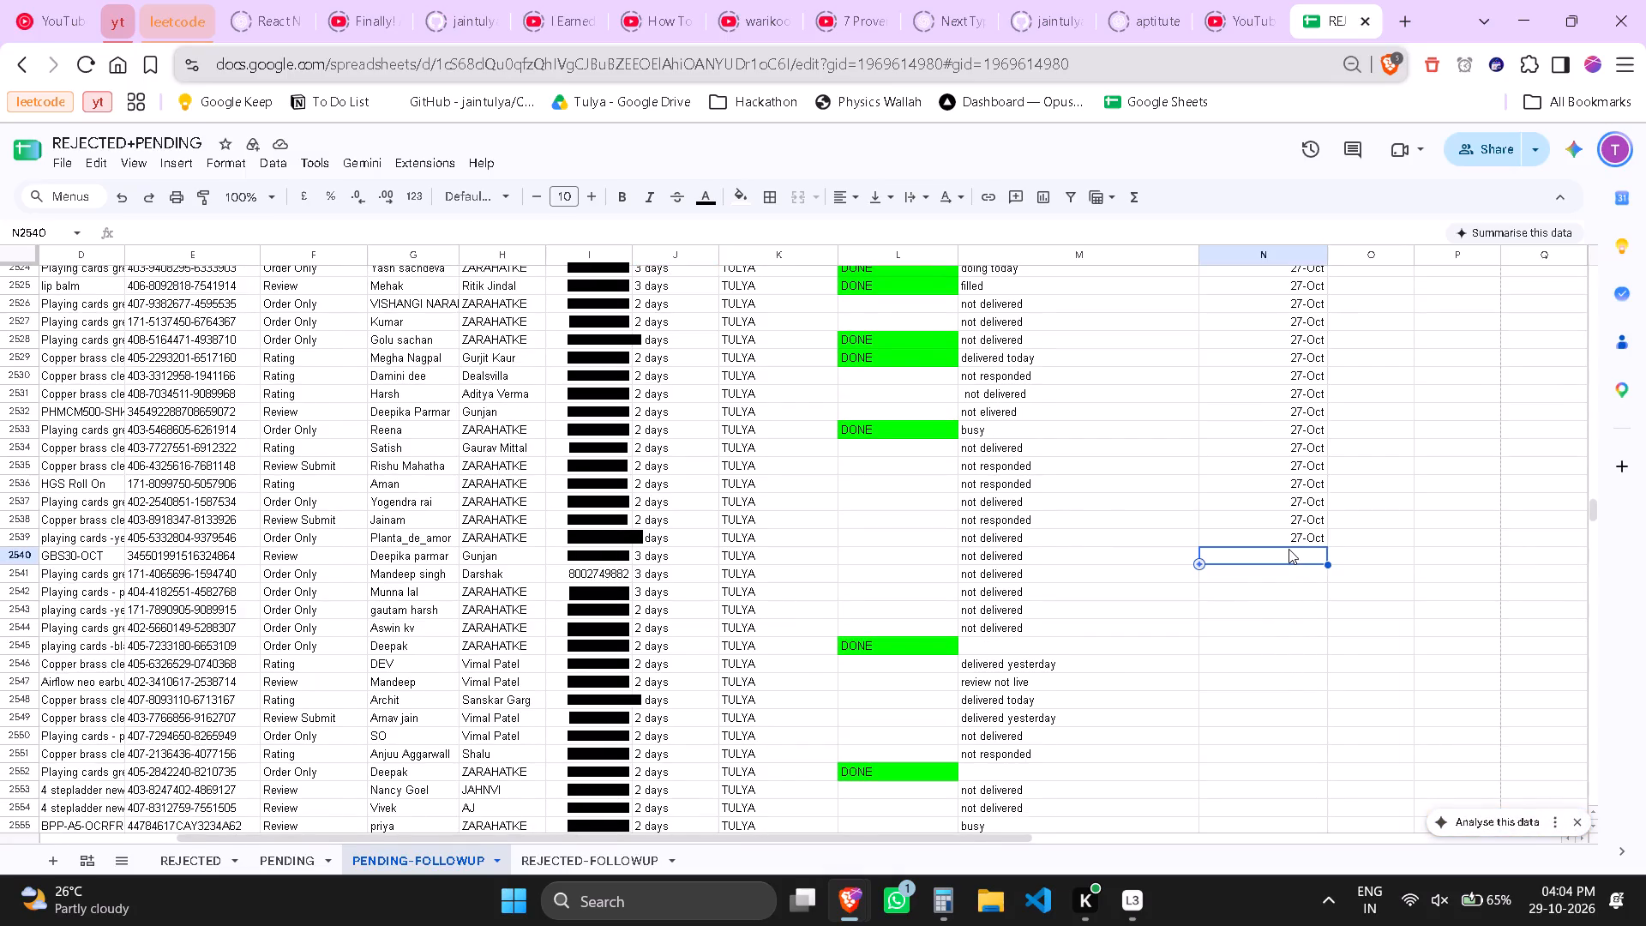
text(29-oct)
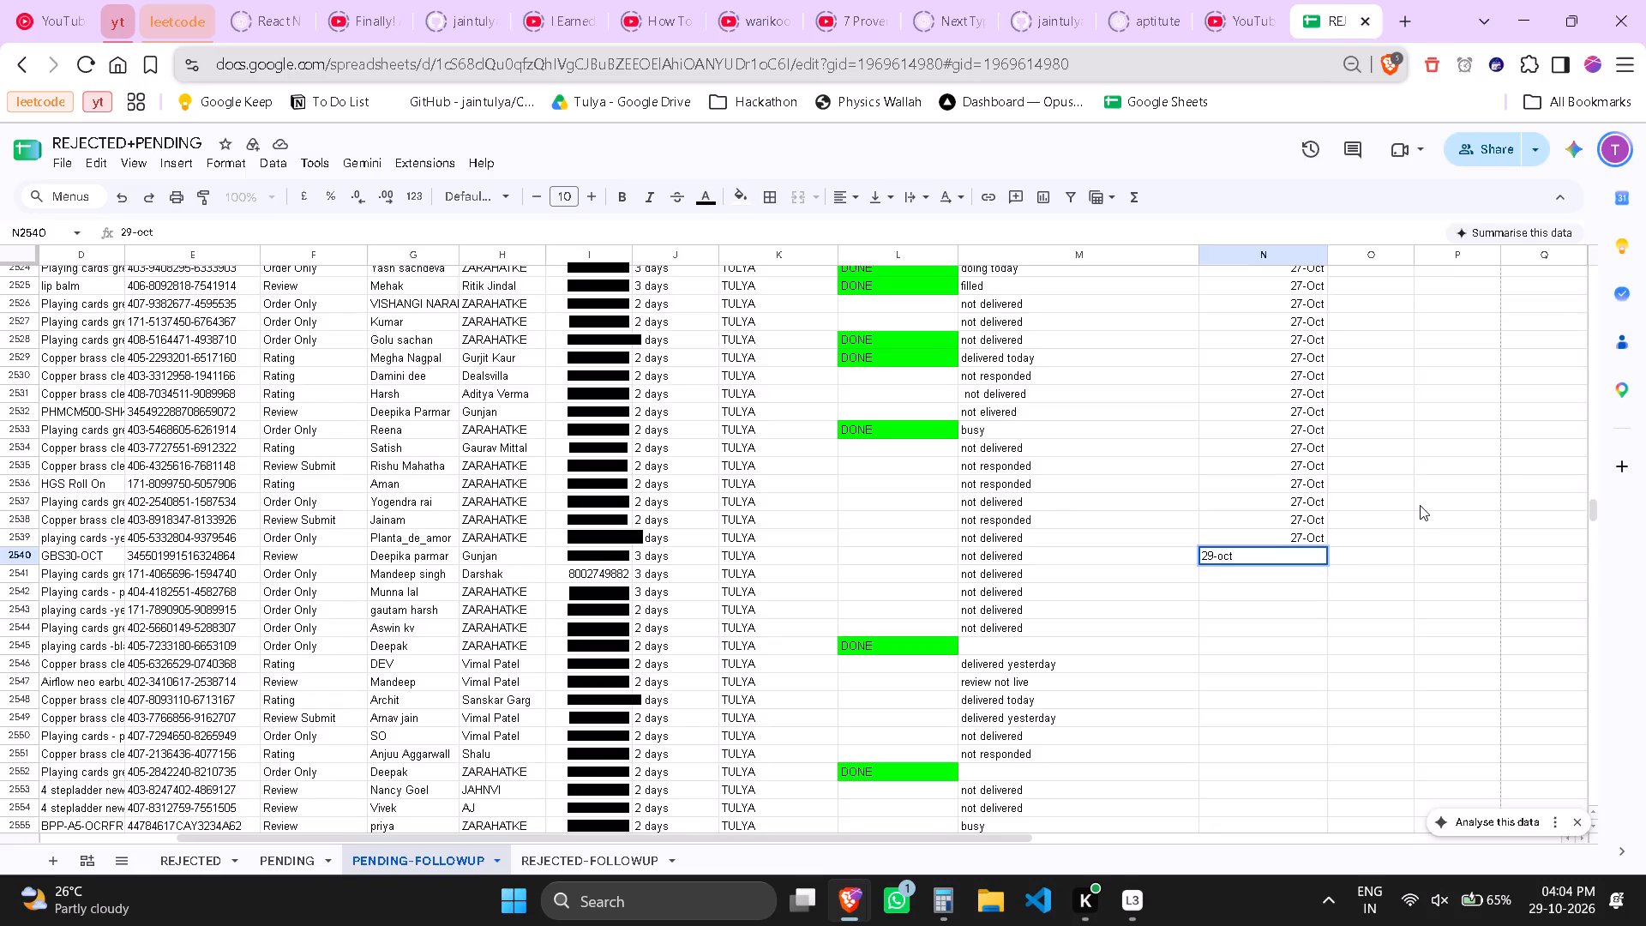
key(ctrl+c)
click(1279, 555)
drag(1206, 553, 1296, 580)
click(1296, 580)
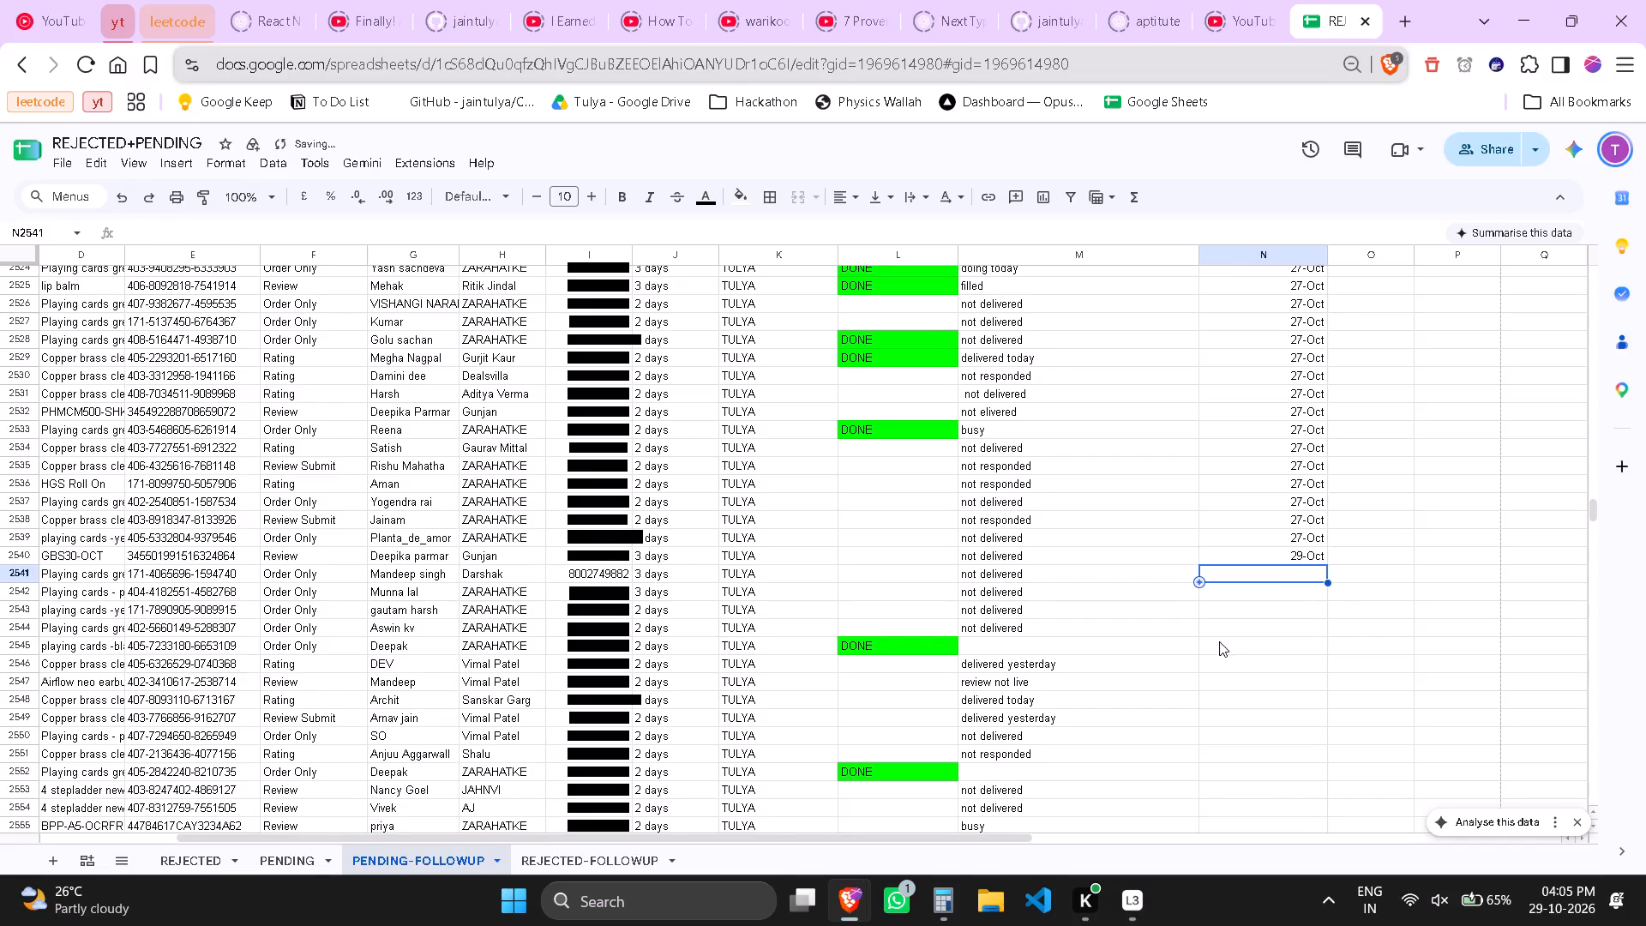
Go down to the remaining TULYA orders without remarks, from row 2573 onward.
scroll(1199, 656, down, 3)
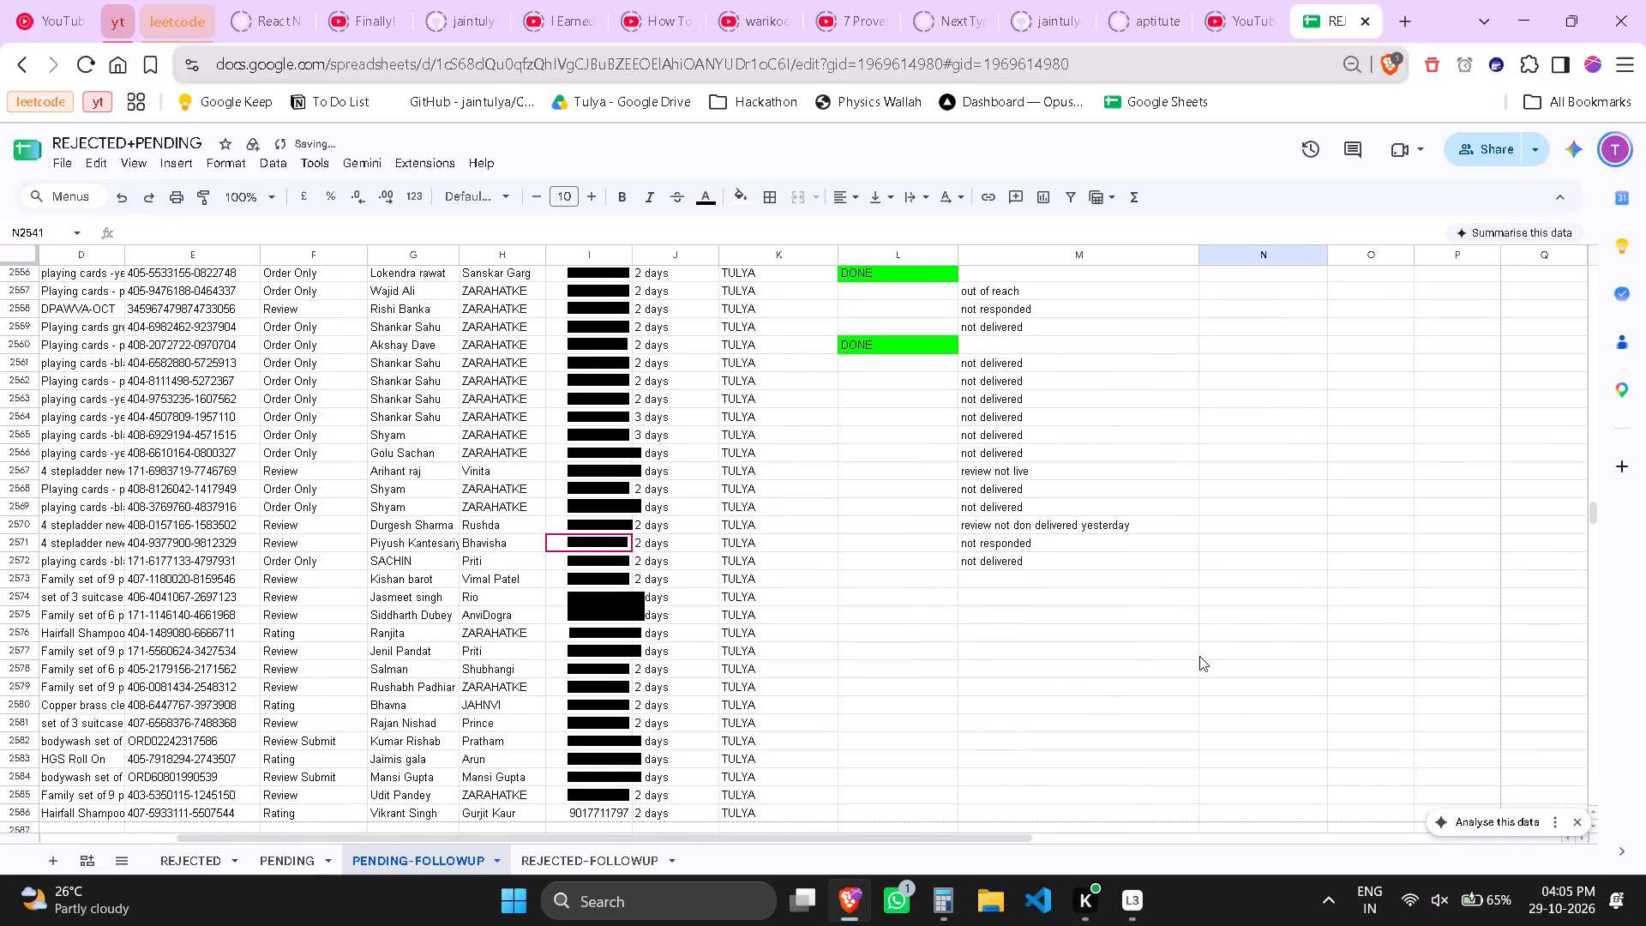
scroll(1199, 656, down, 1)
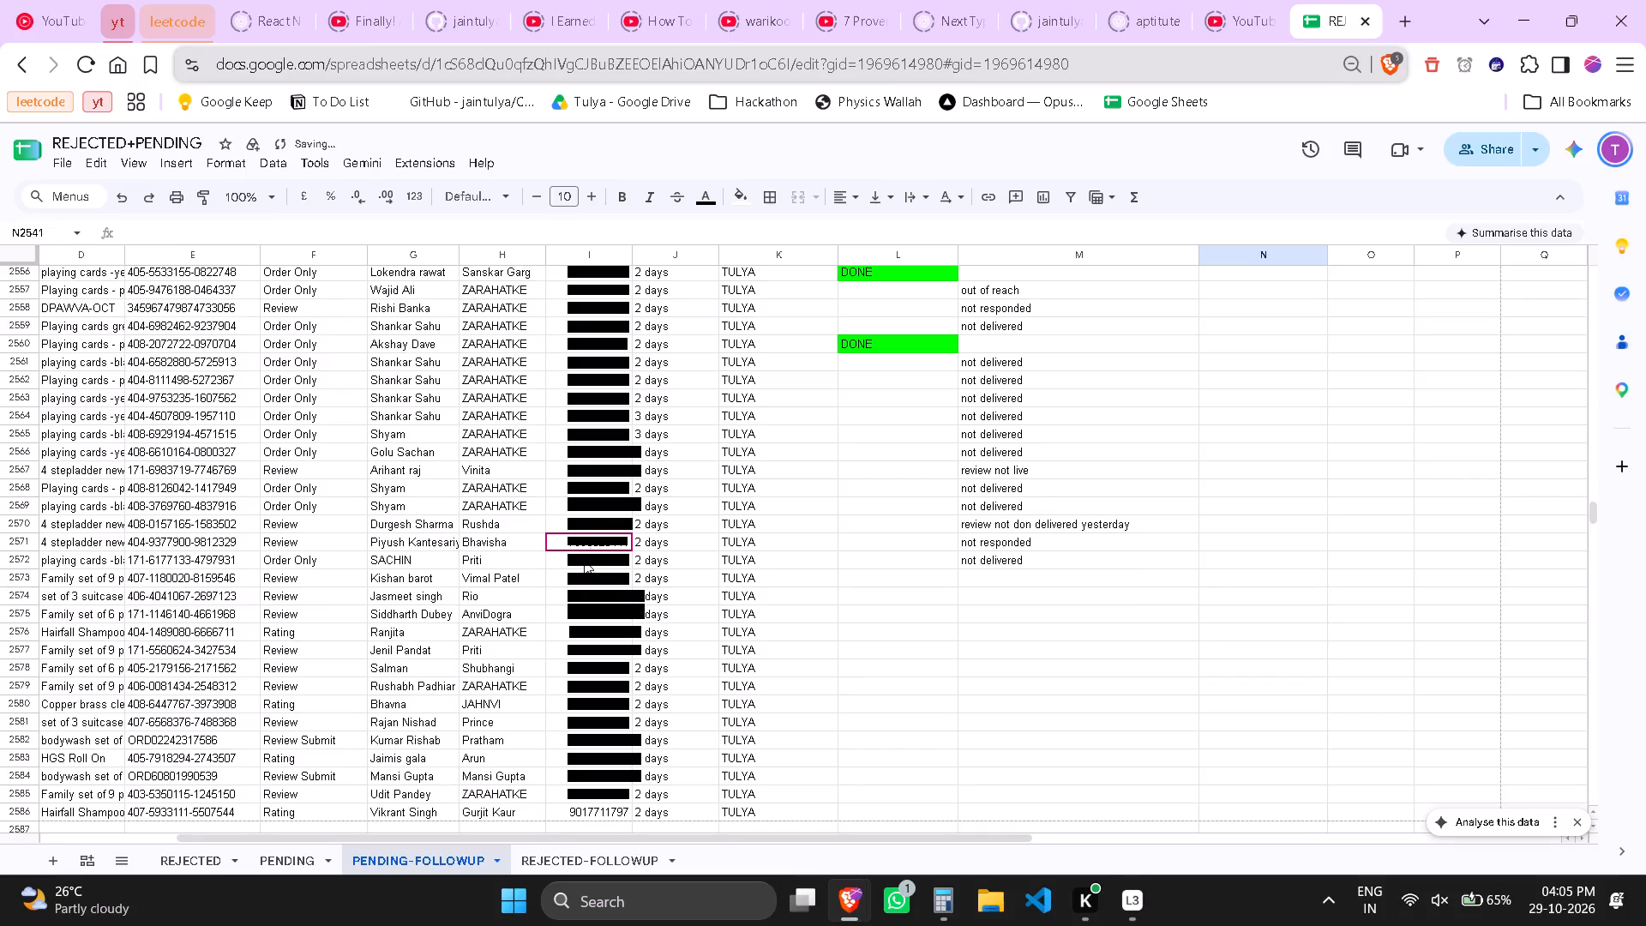
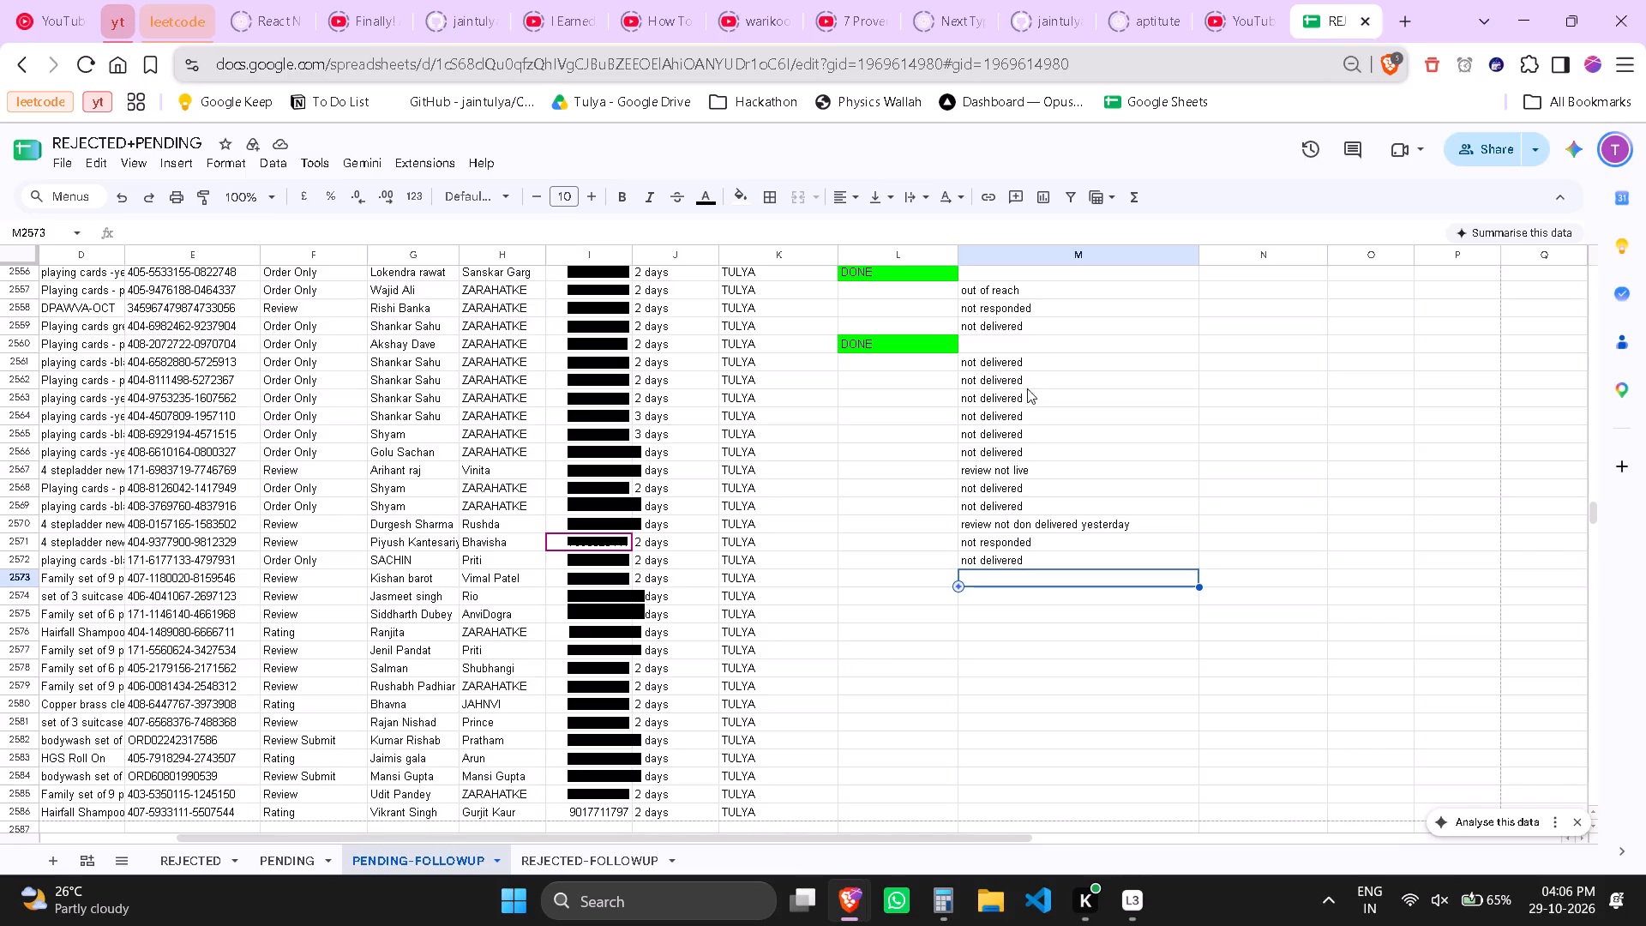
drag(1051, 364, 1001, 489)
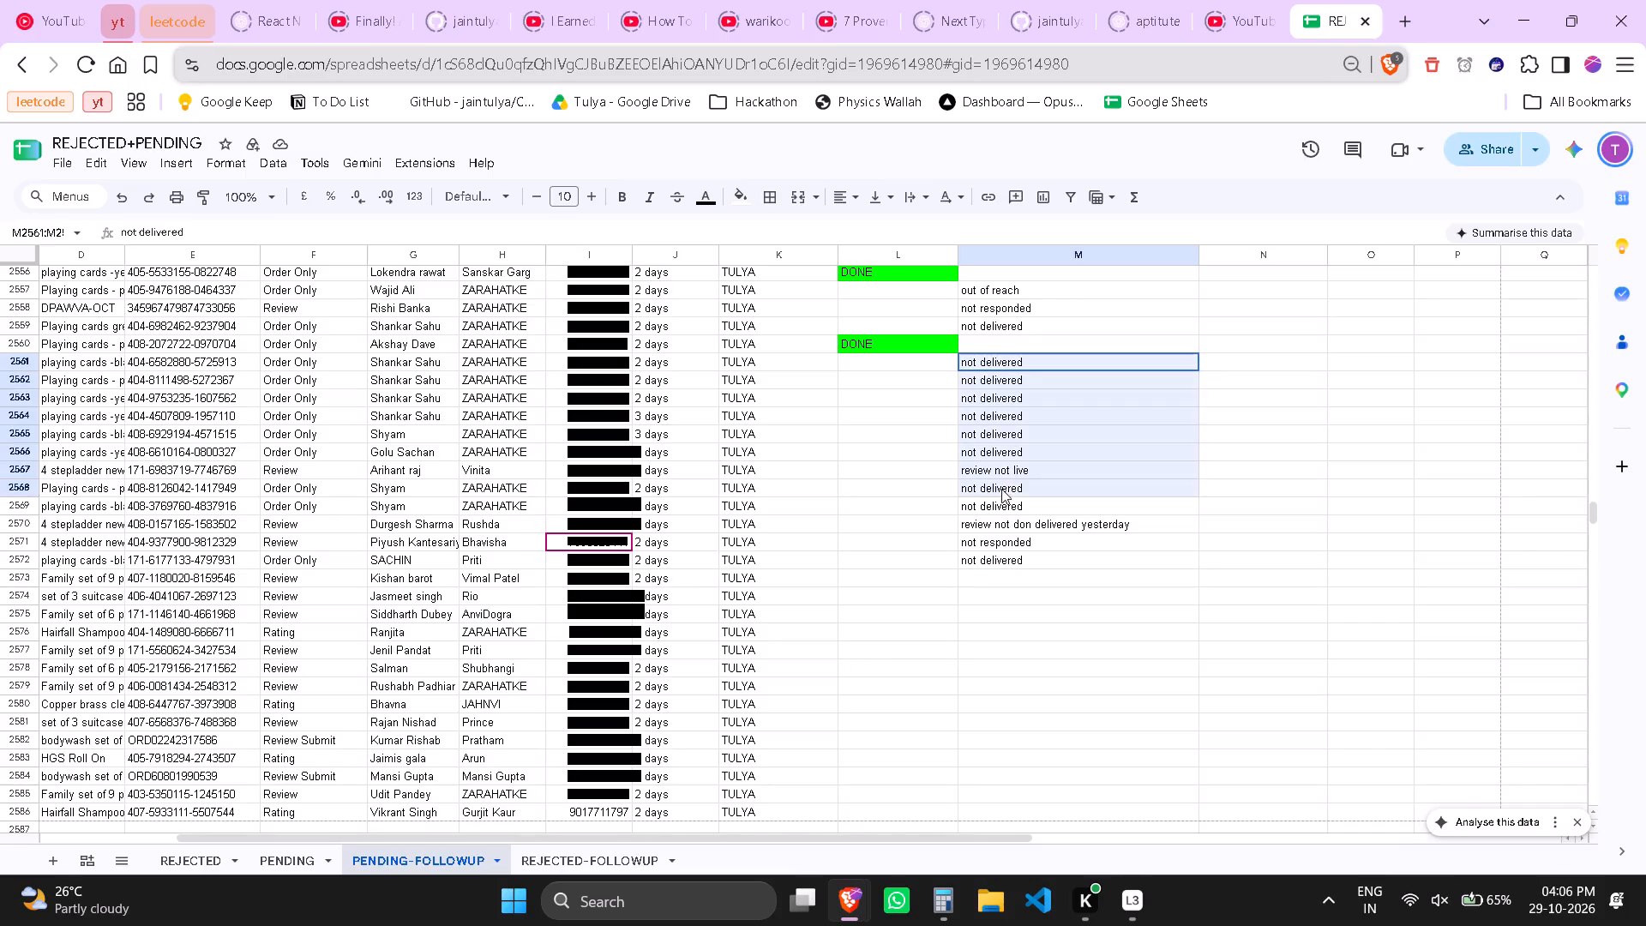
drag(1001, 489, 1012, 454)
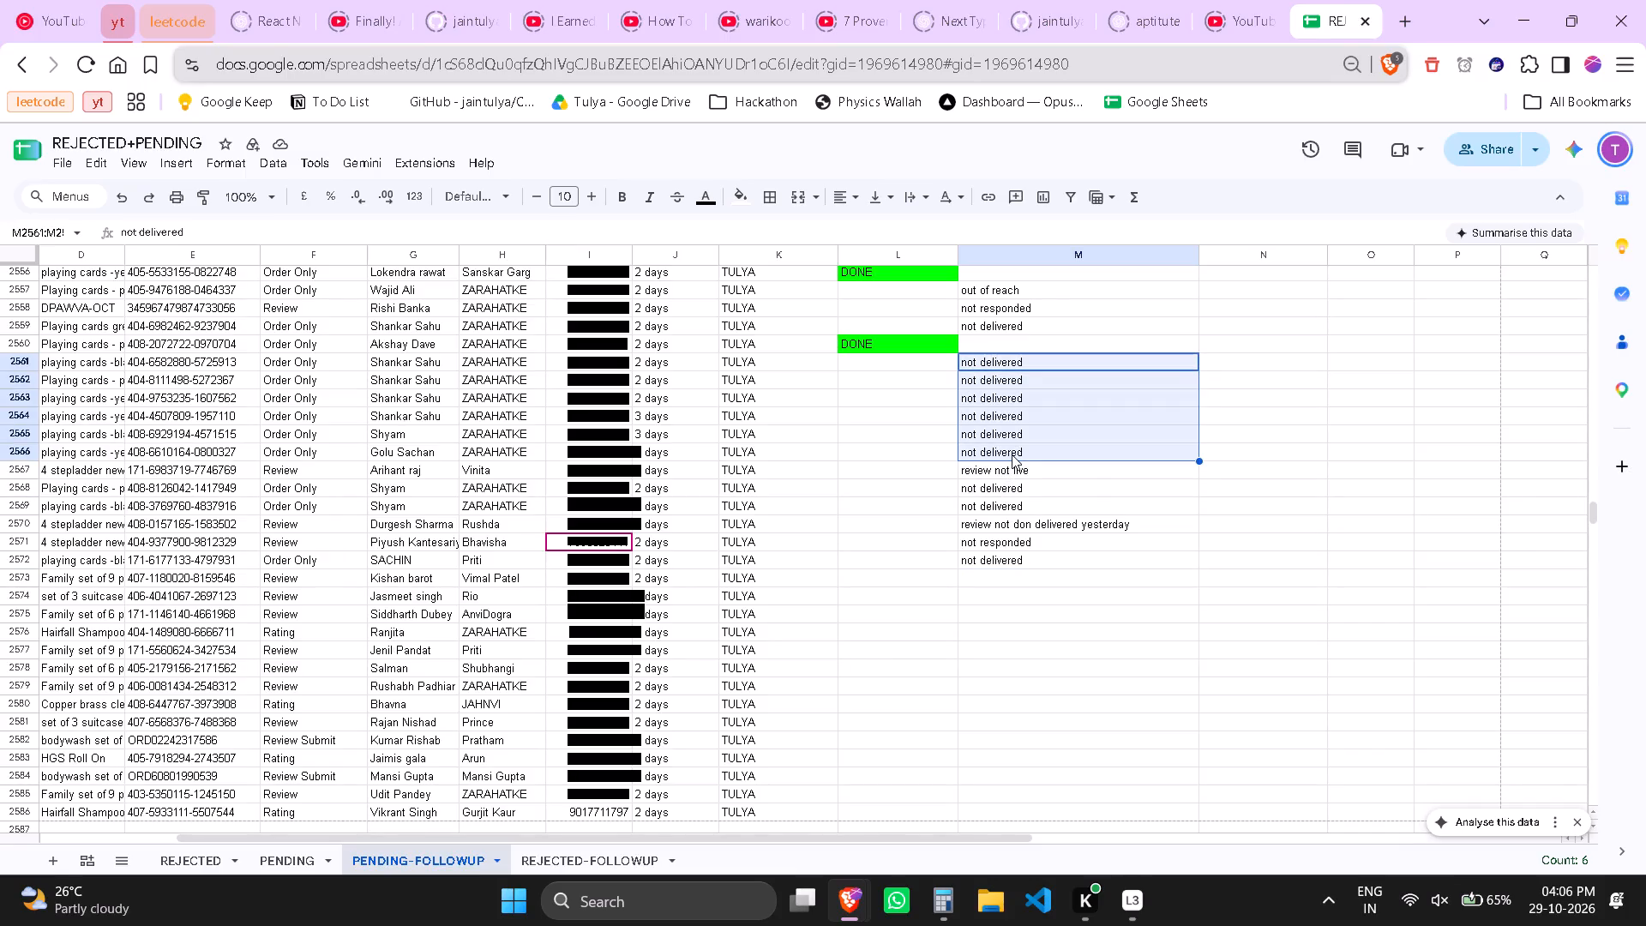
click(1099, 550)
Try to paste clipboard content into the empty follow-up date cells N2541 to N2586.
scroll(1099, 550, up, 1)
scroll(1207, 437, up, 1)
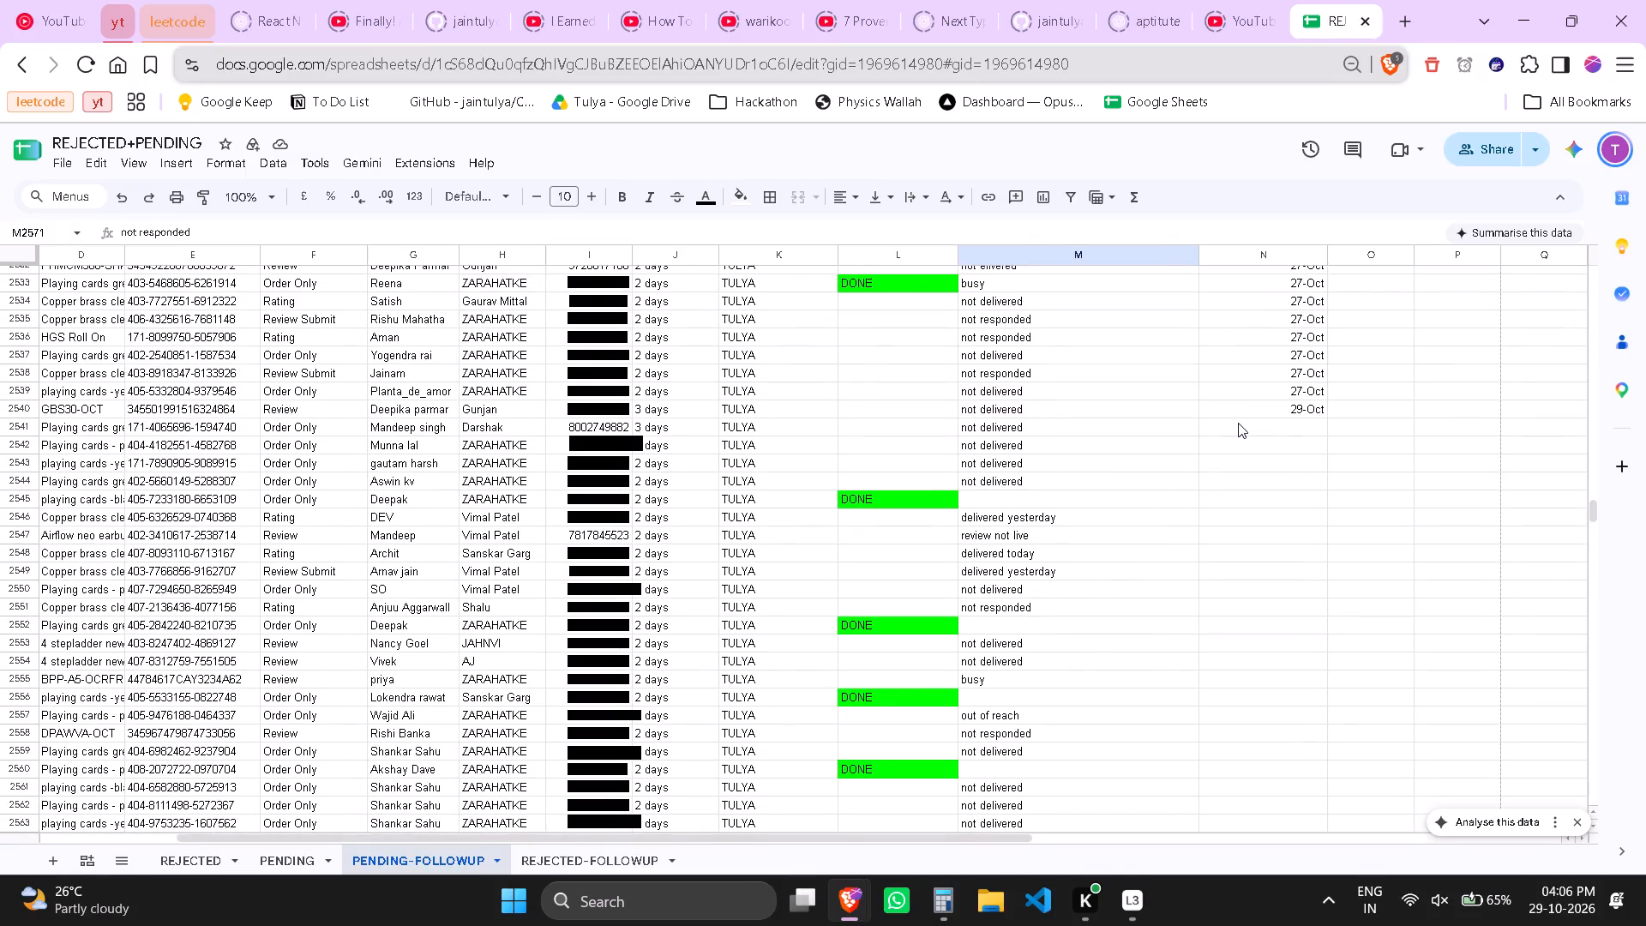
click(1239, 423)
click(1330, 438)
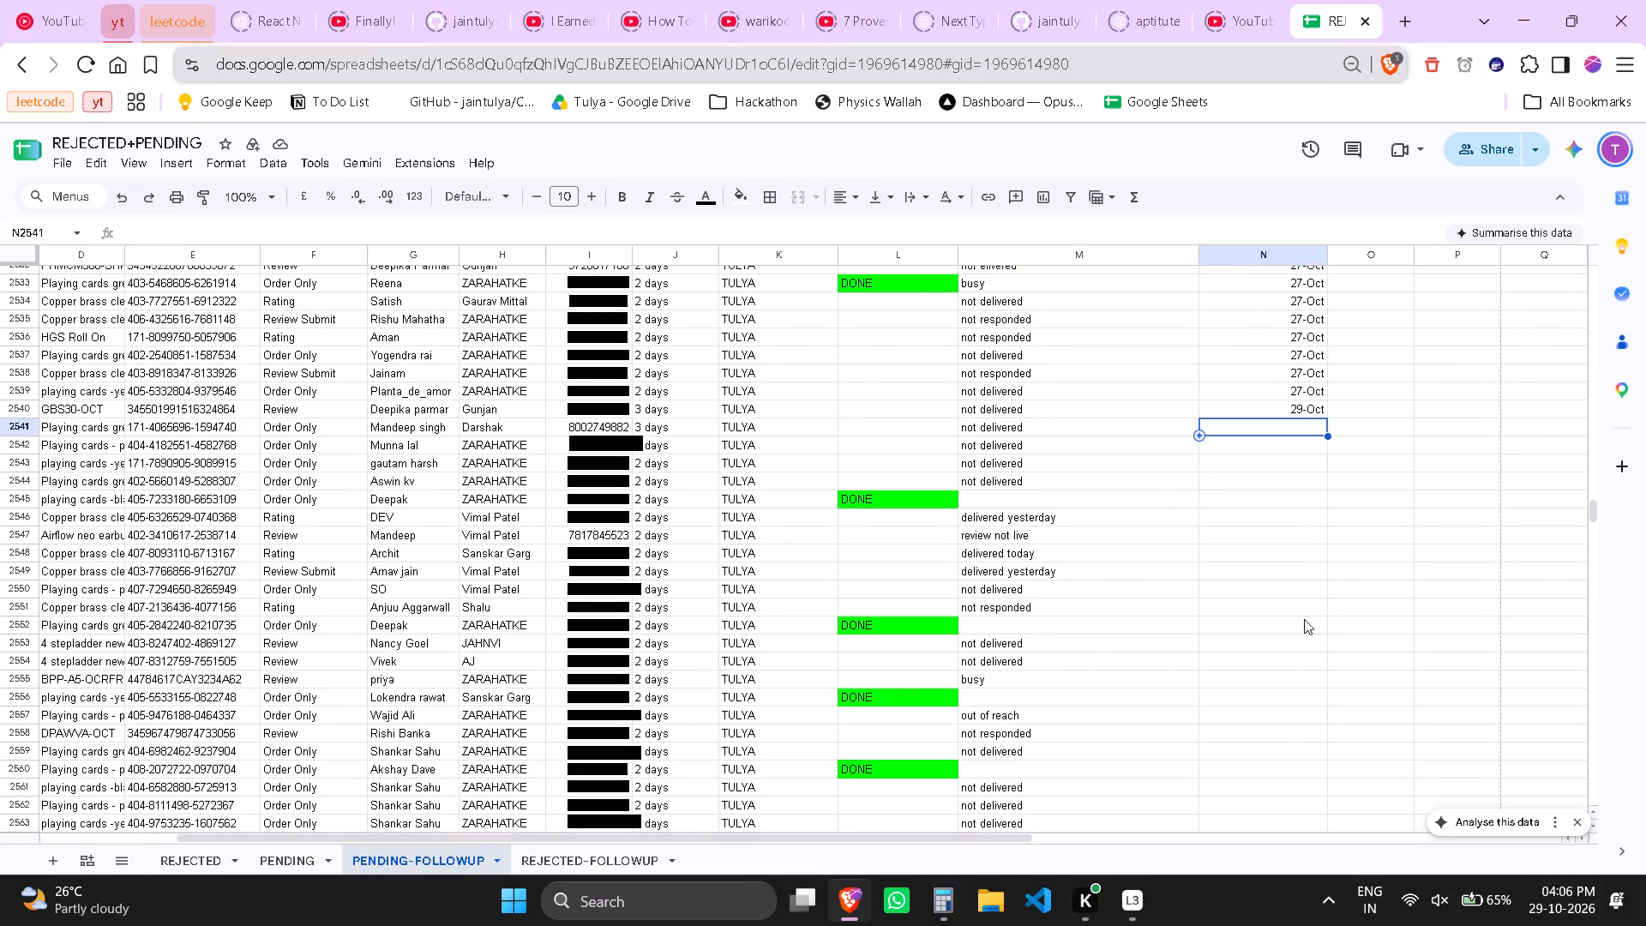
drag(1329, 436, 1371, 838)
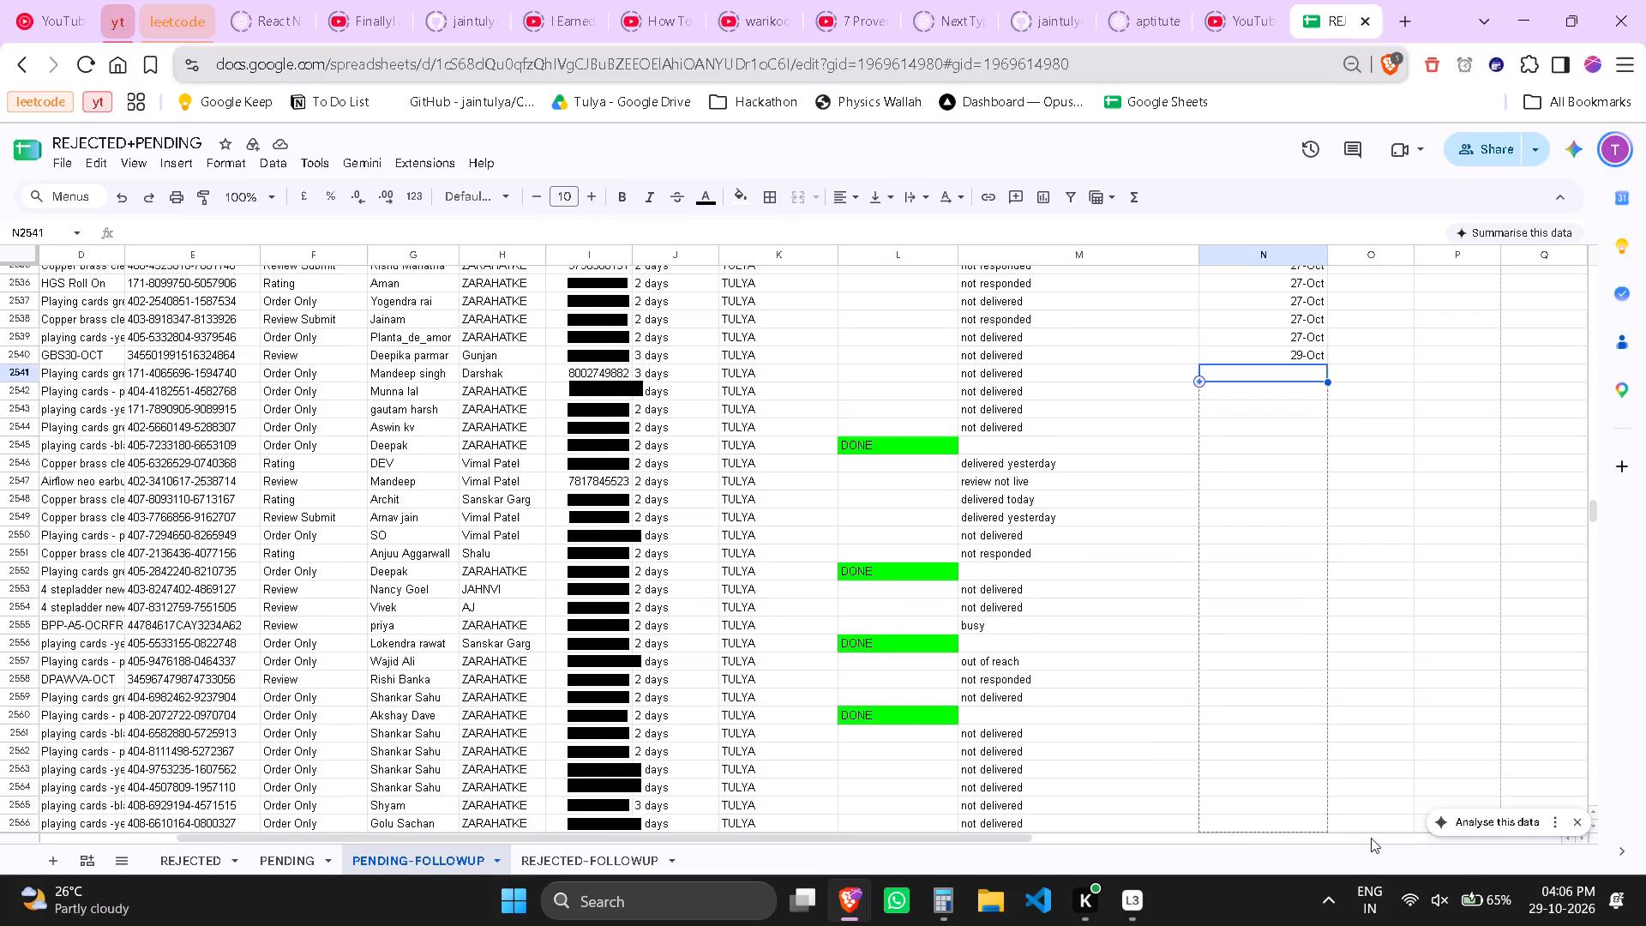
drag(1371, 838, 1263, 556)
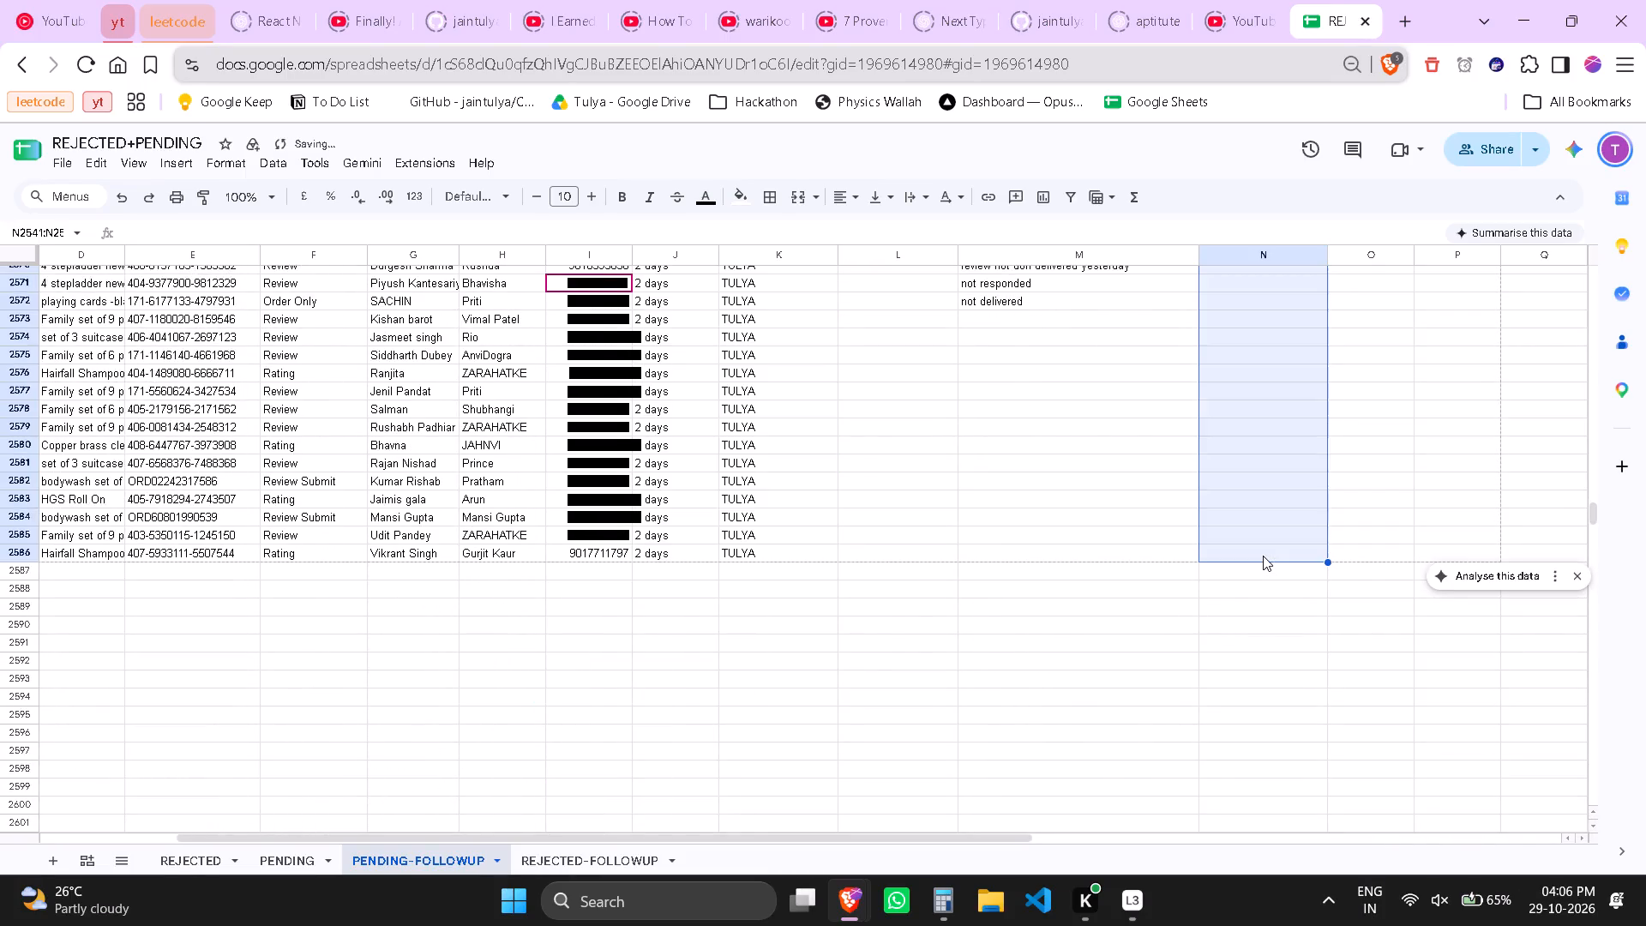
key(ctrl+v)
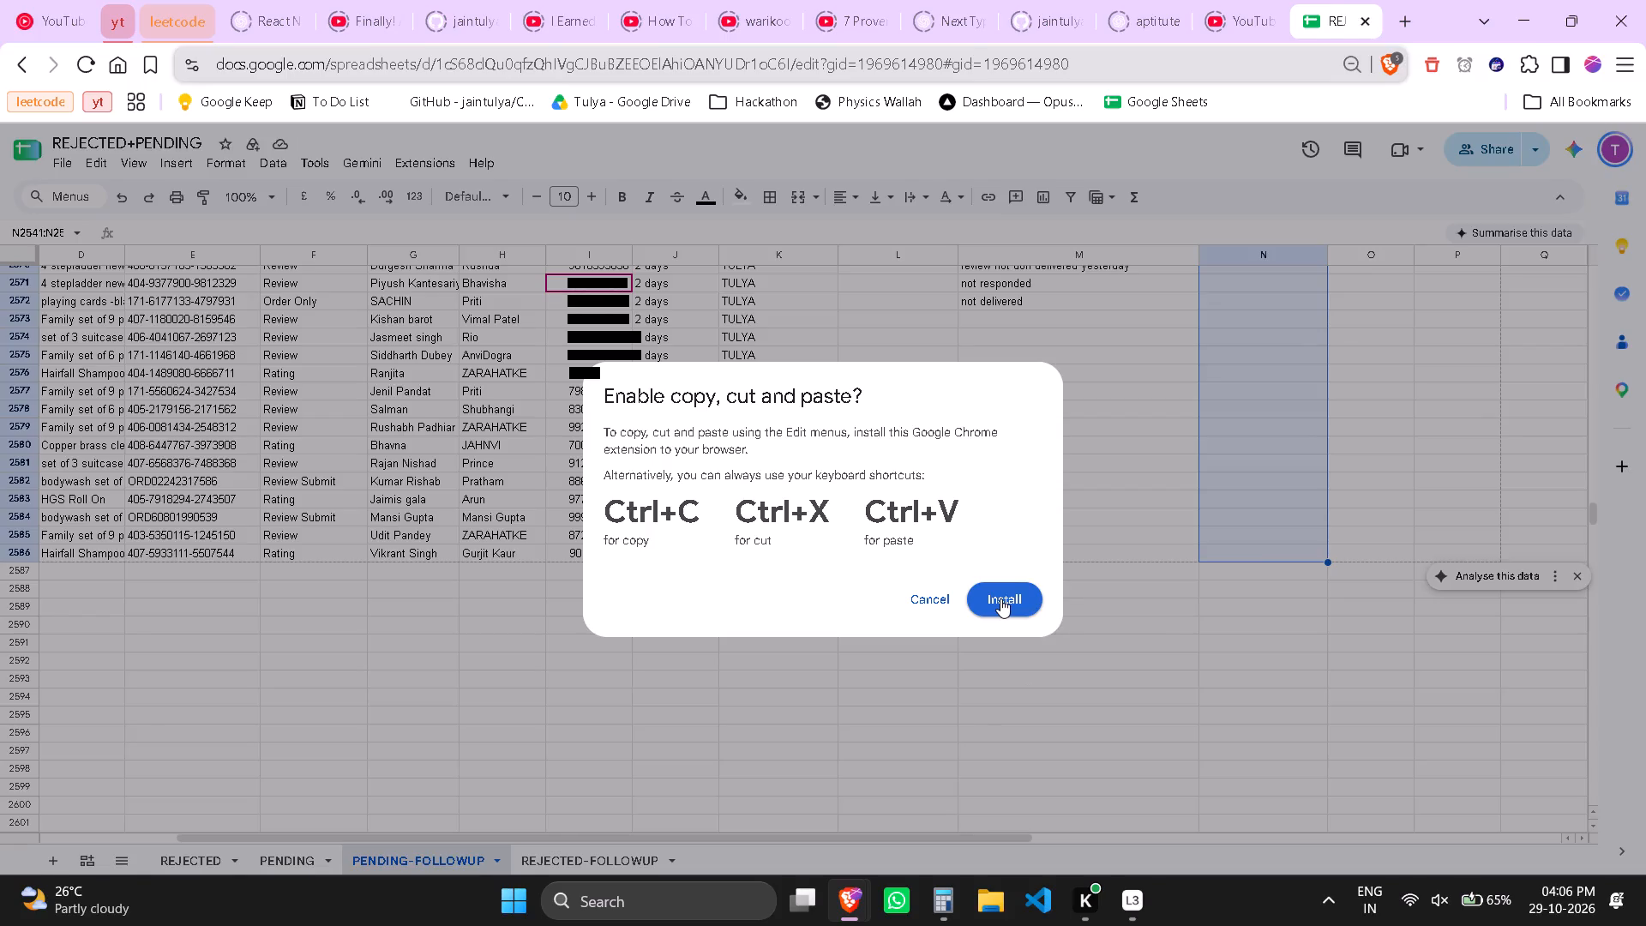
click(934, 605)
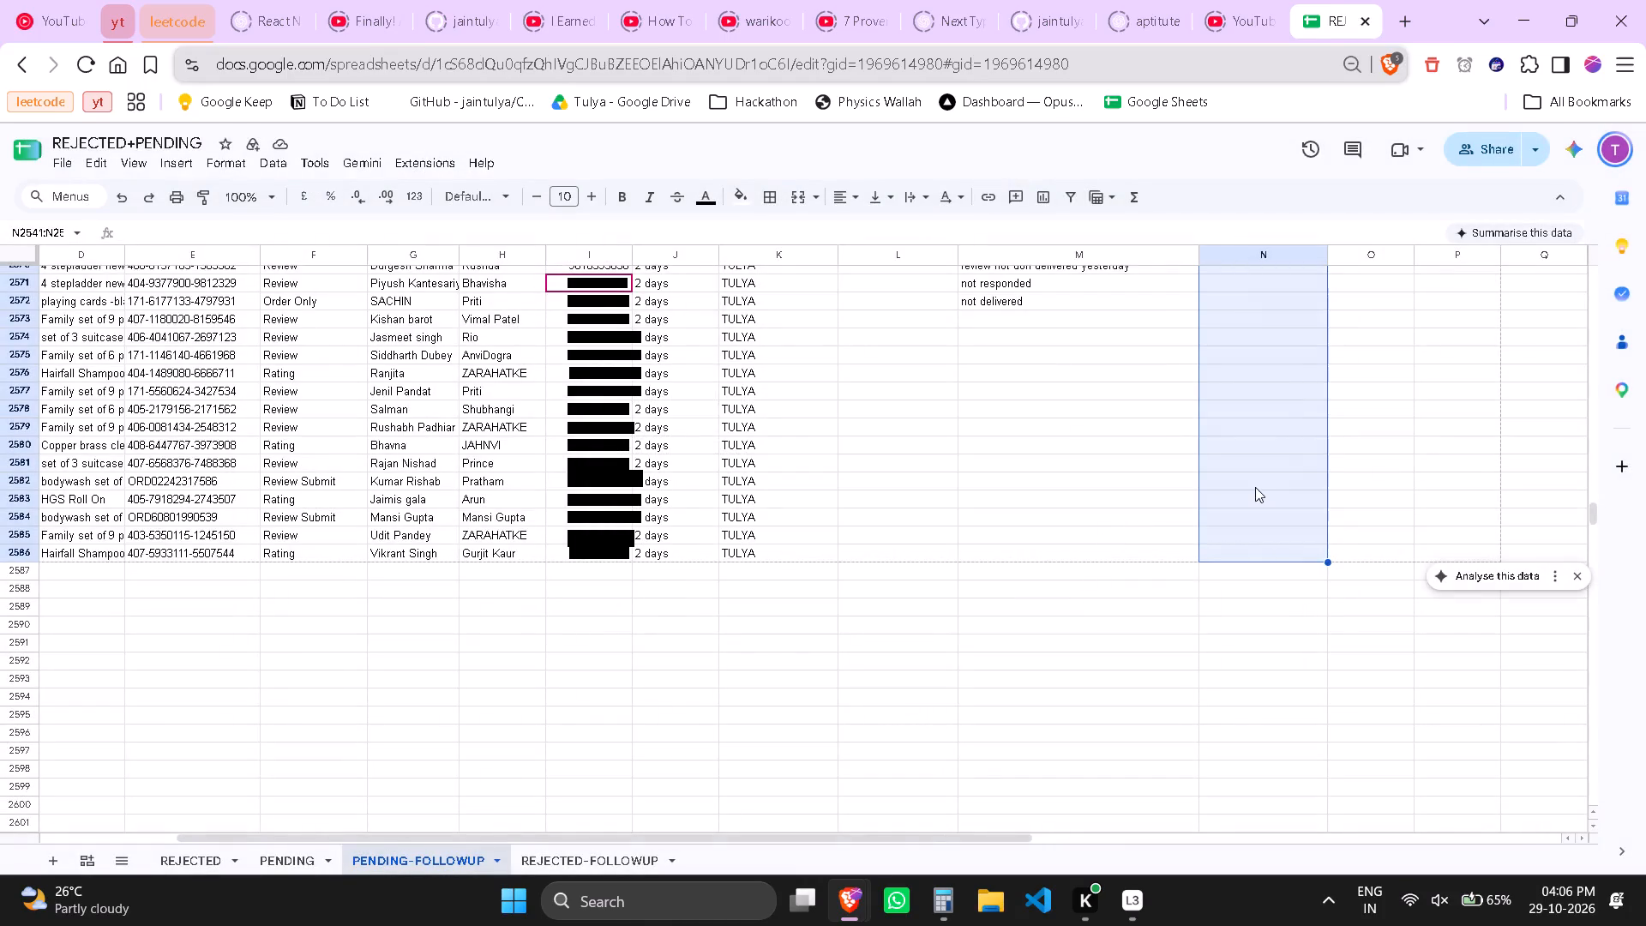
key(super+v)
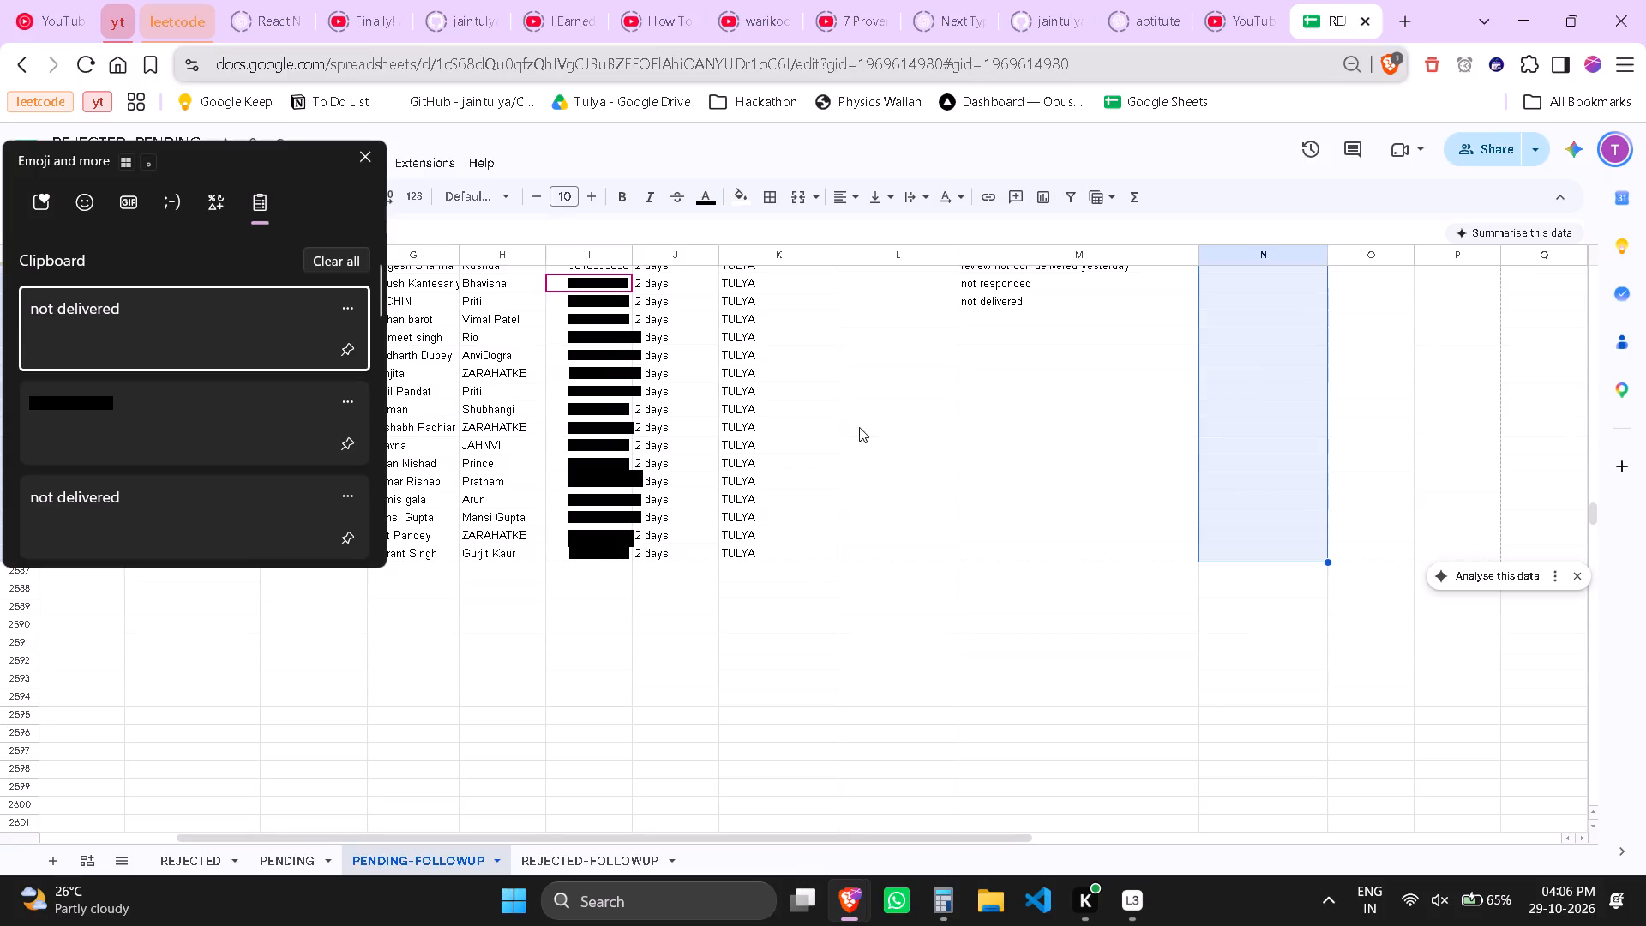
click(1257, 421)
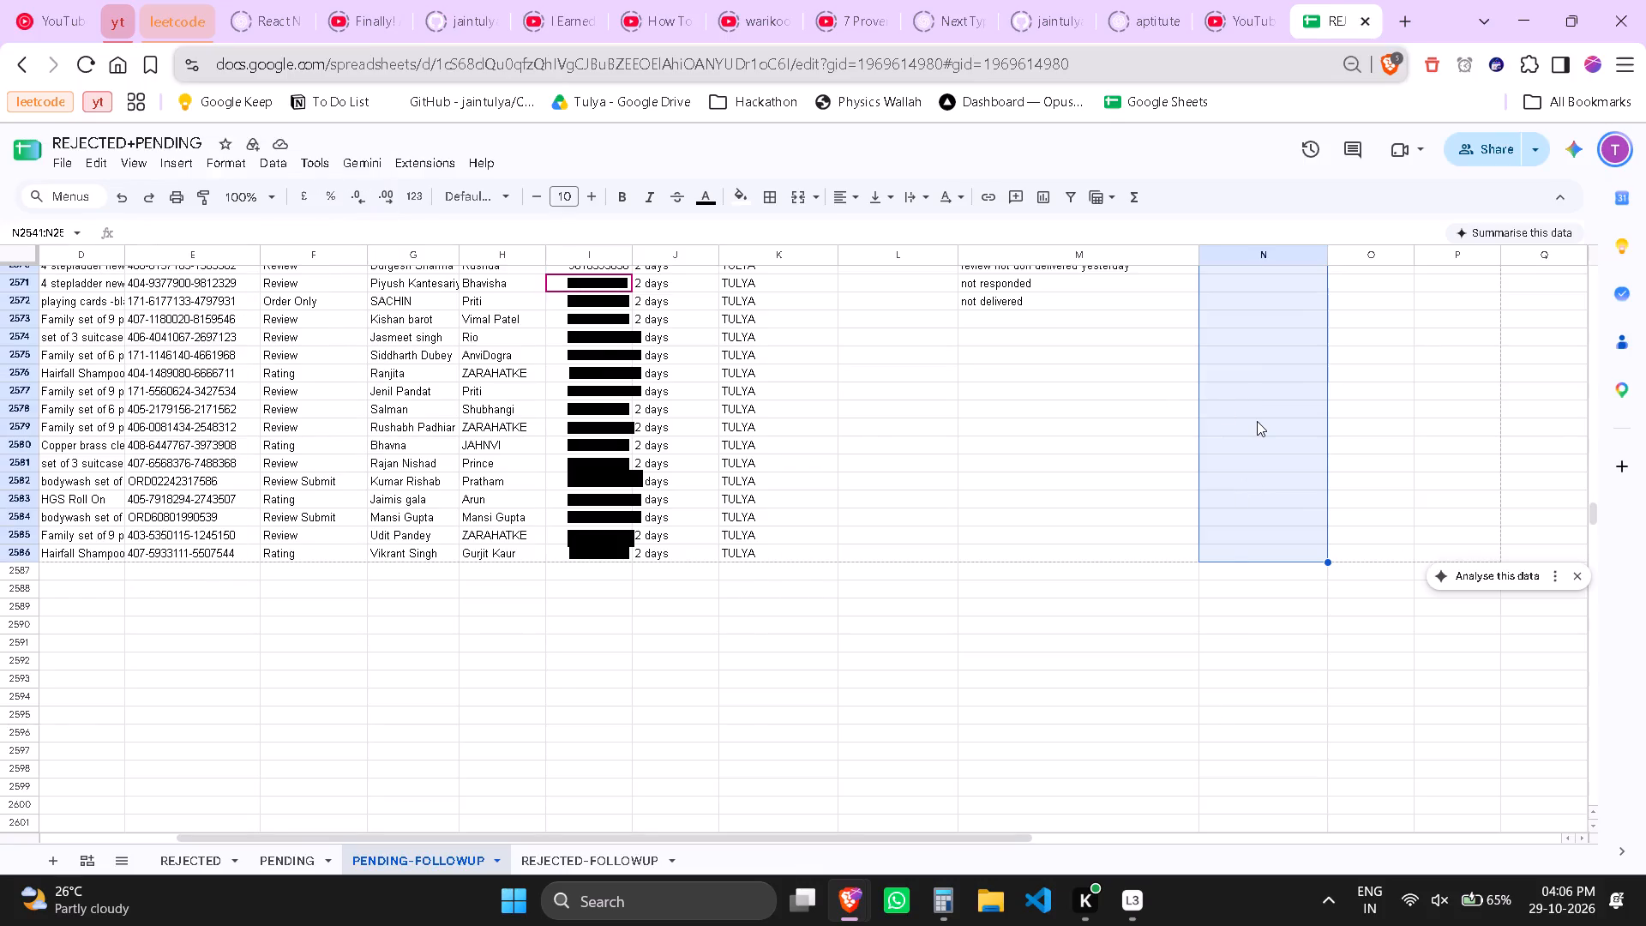
Enter the follow-up date 29-oct in N2541, directly below the existing 29-Oct entry.
scroll(1221, 576, up, 2)
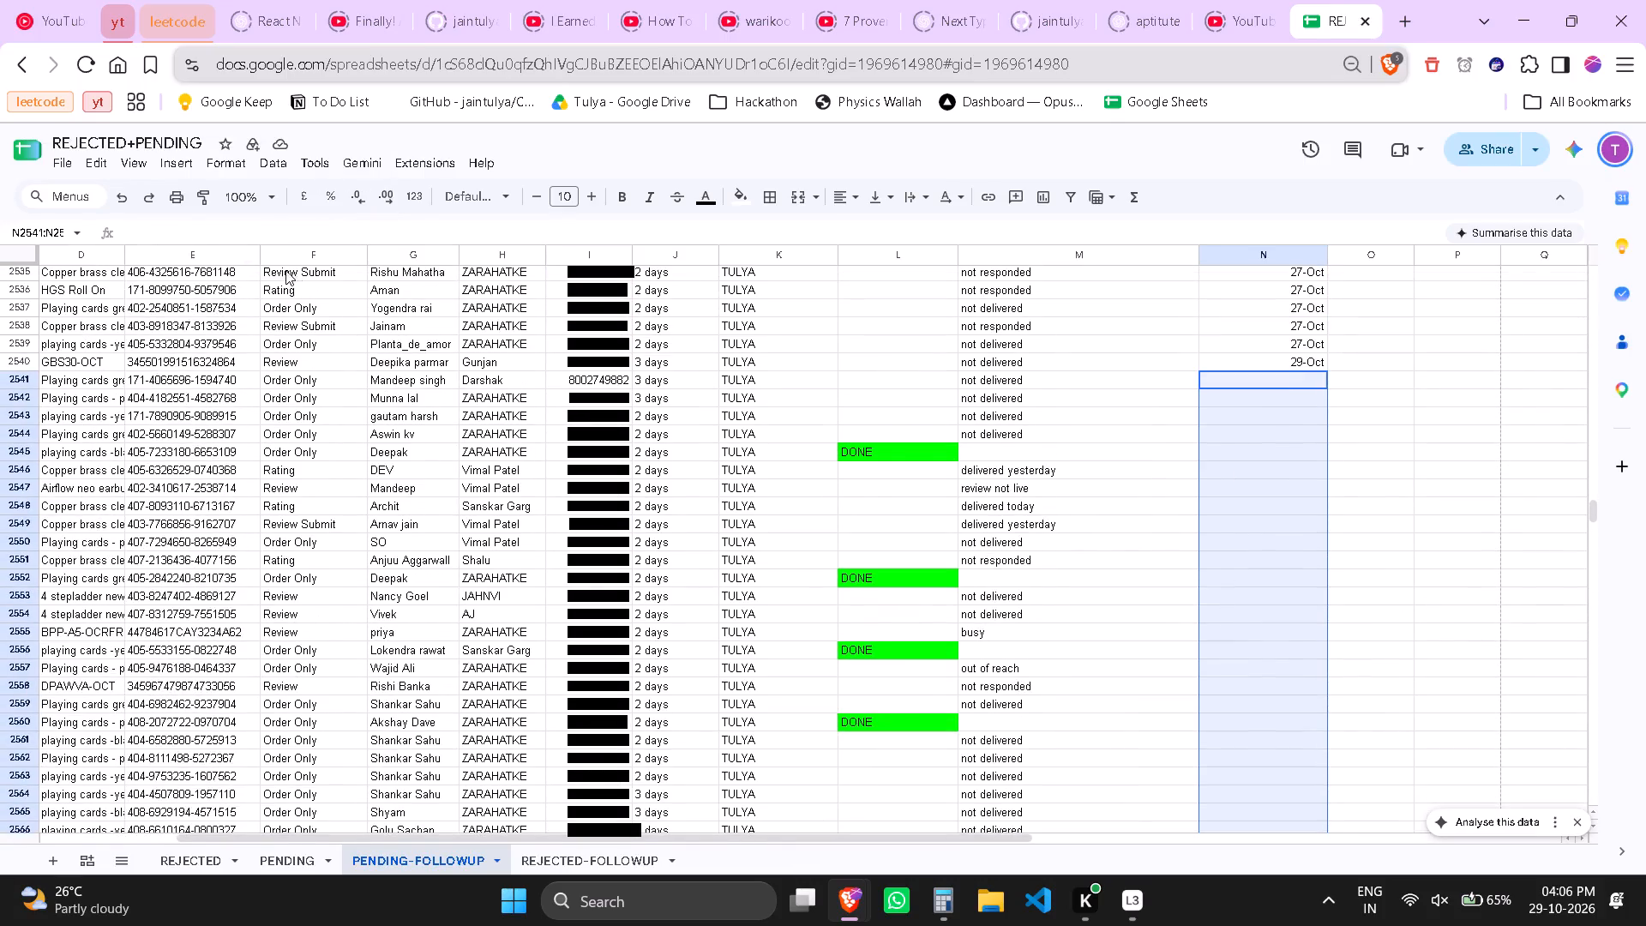
click(182, 225)
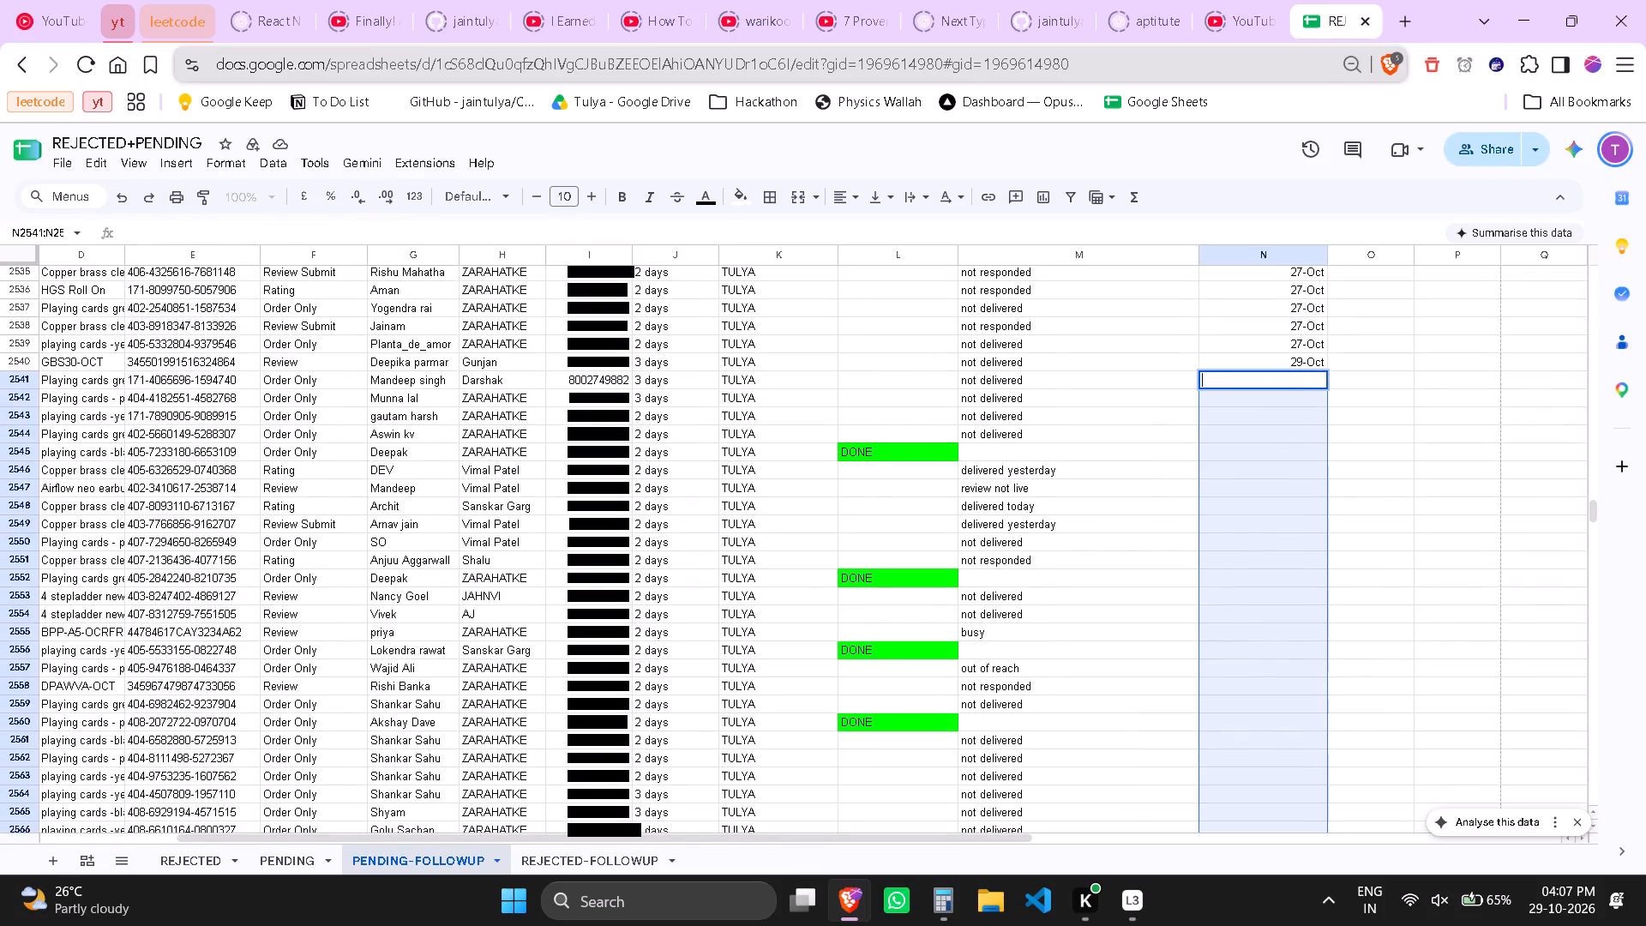
text(29)
text(-oct)
key(Return)
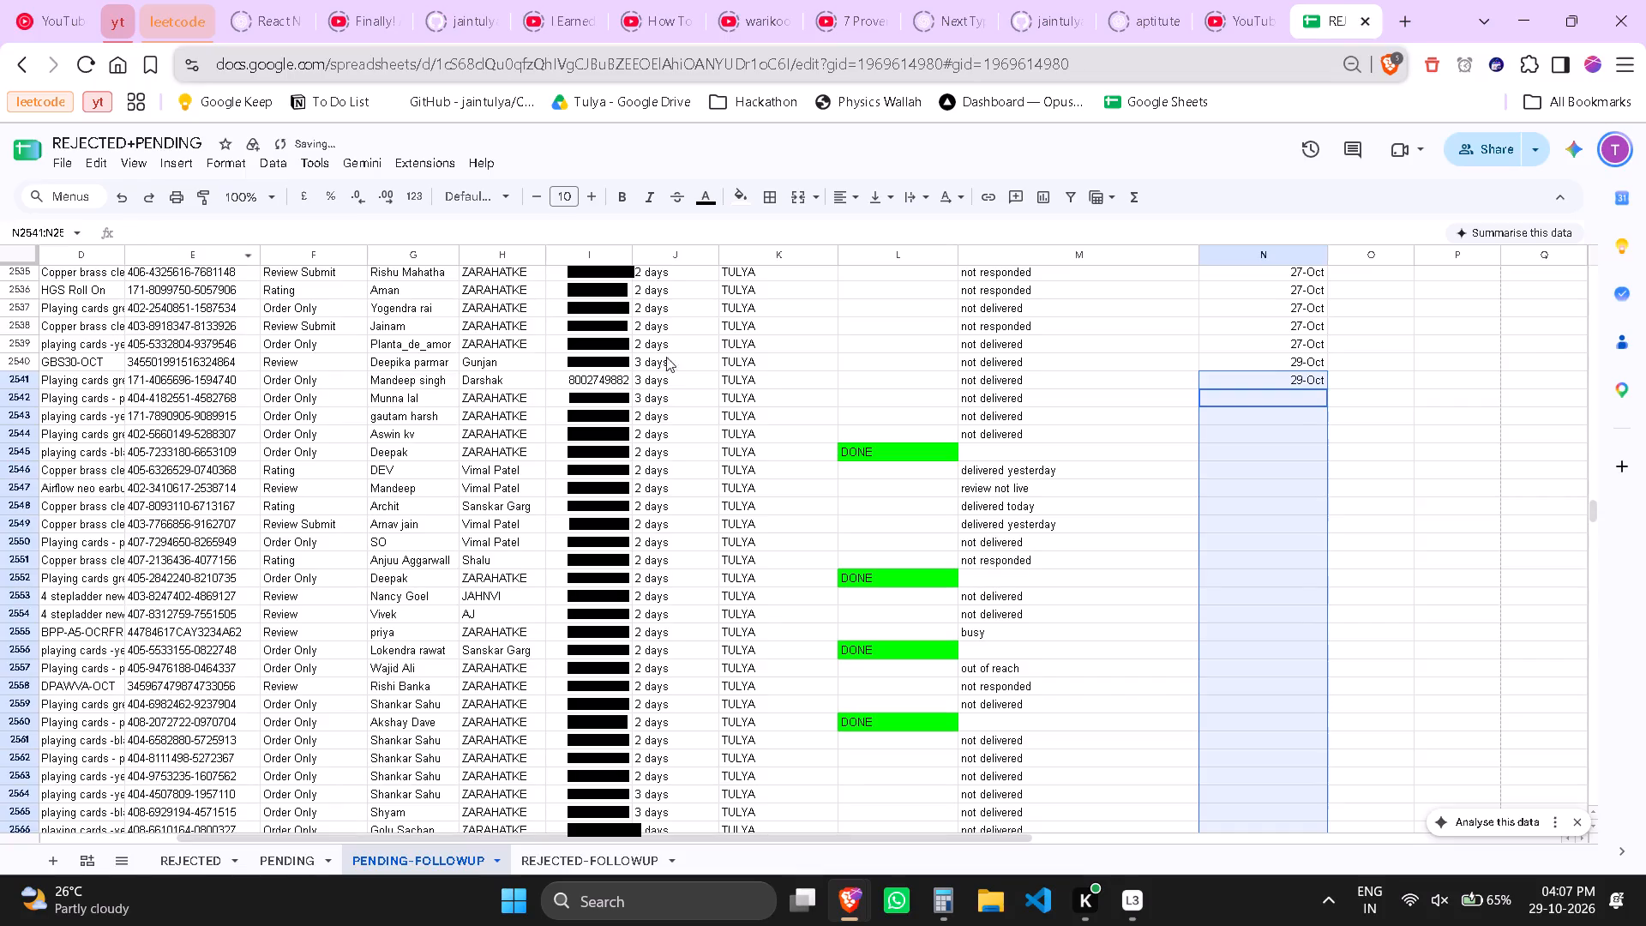
Copy the 29-Oct date from N2541 into every follow-up date cell down to N2586, keeping the same date throughout.
click(1249, 379)
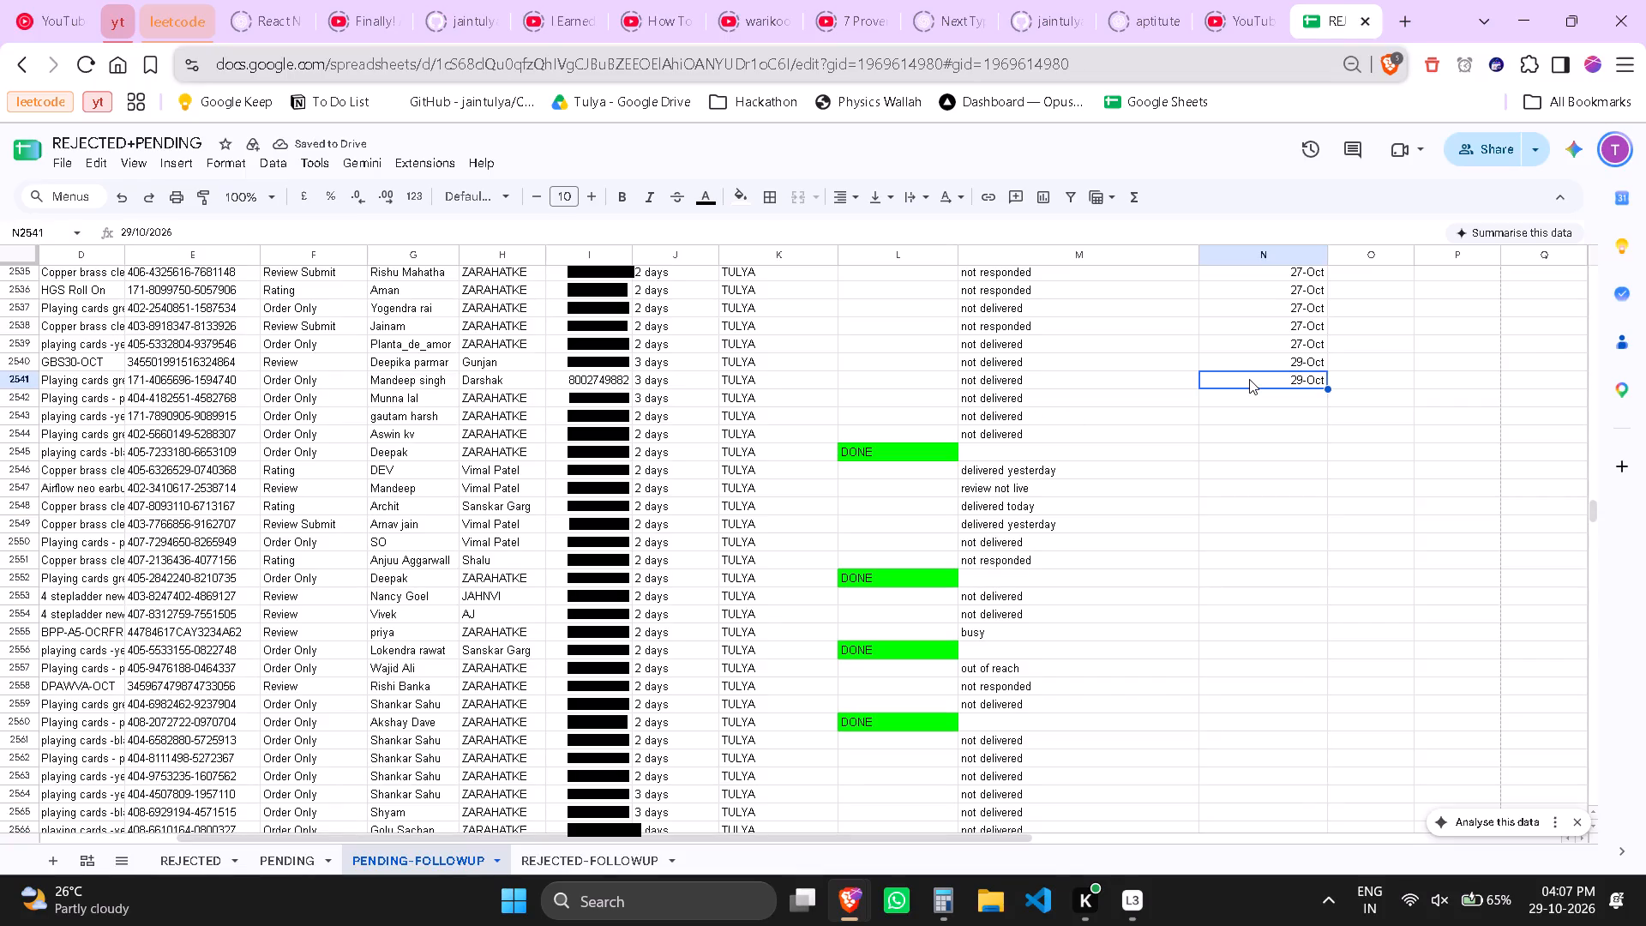
key(ctrl+c)
drag(1328, 389, 1343, 558)
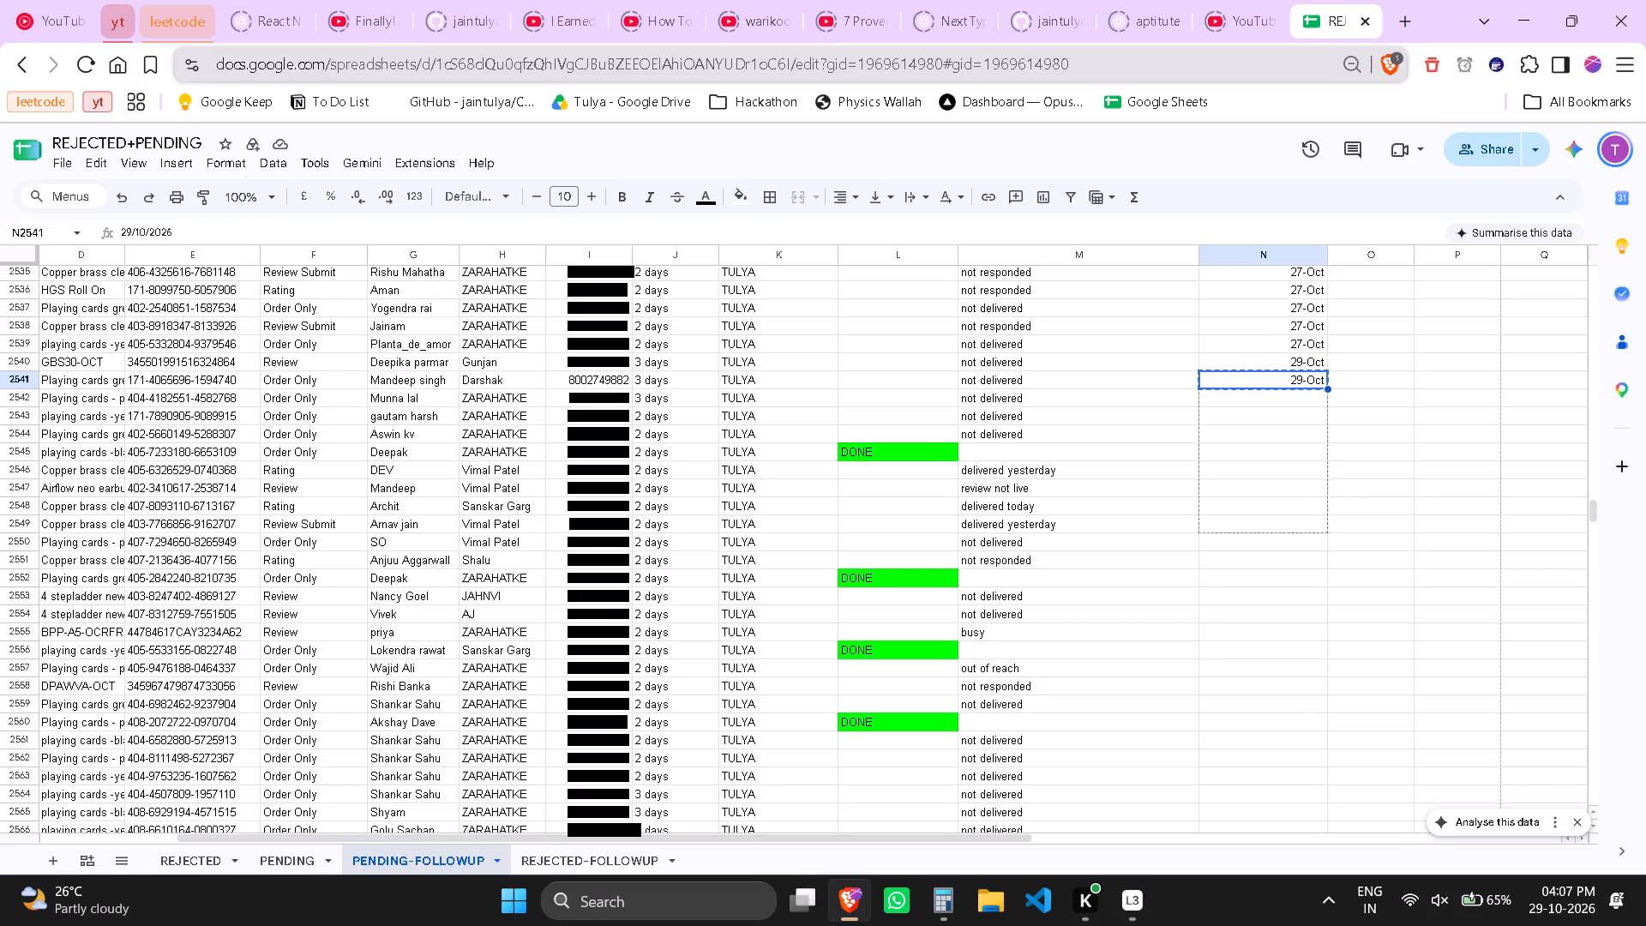
drag(1343, 558, 1347, 925)
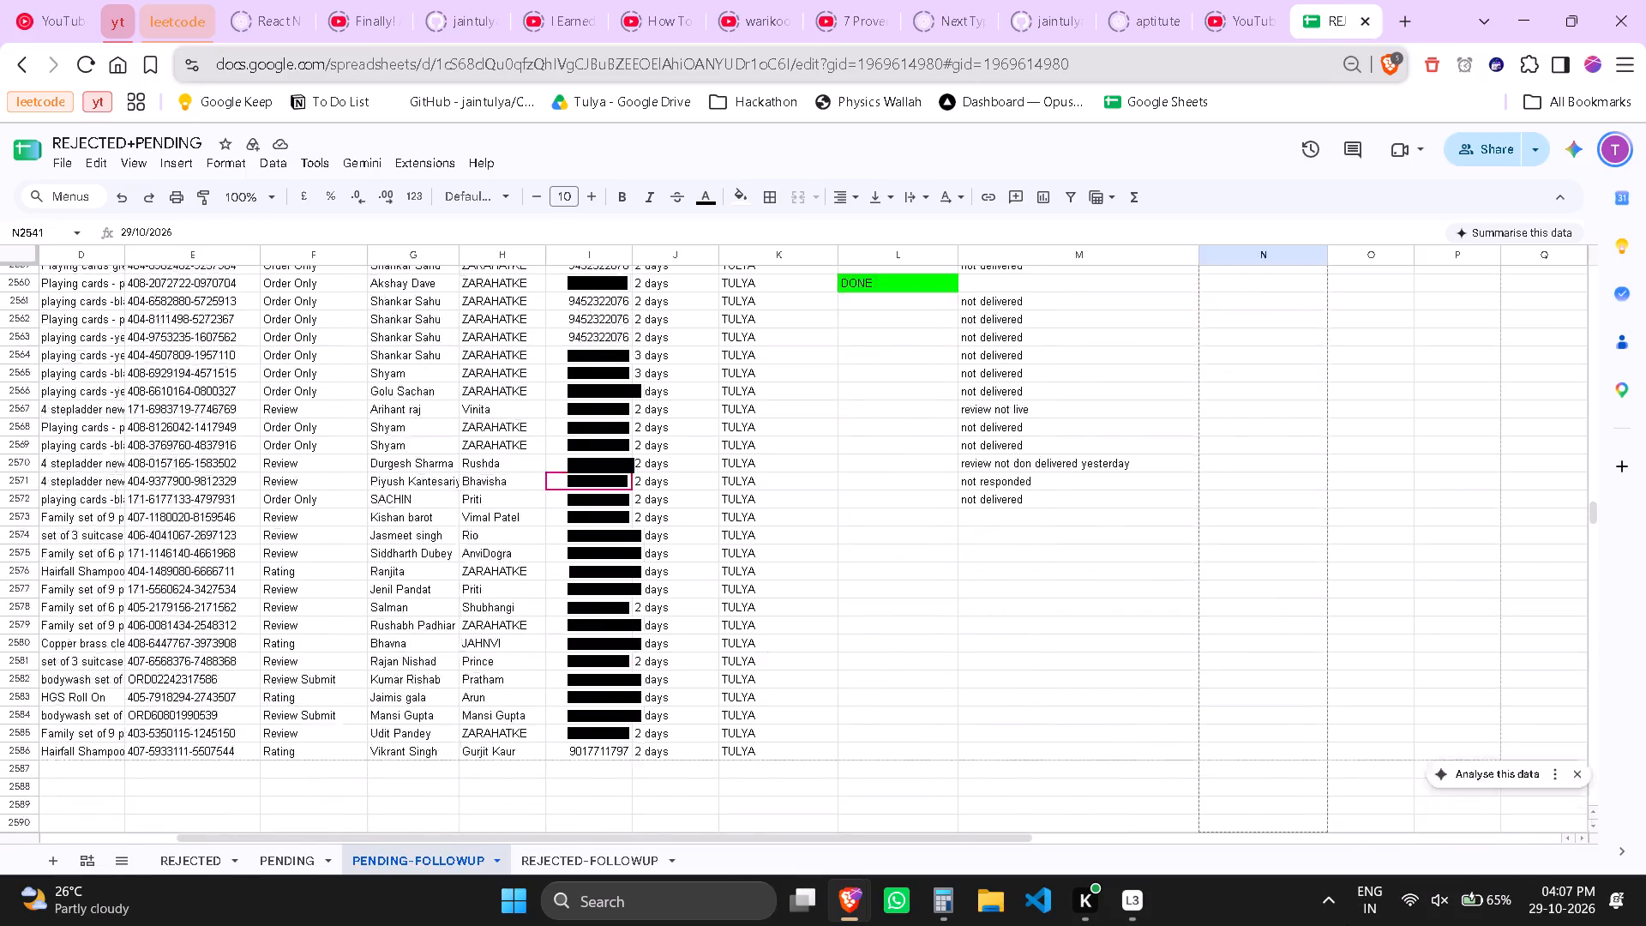
drag(1347, 925, 1213, 450)
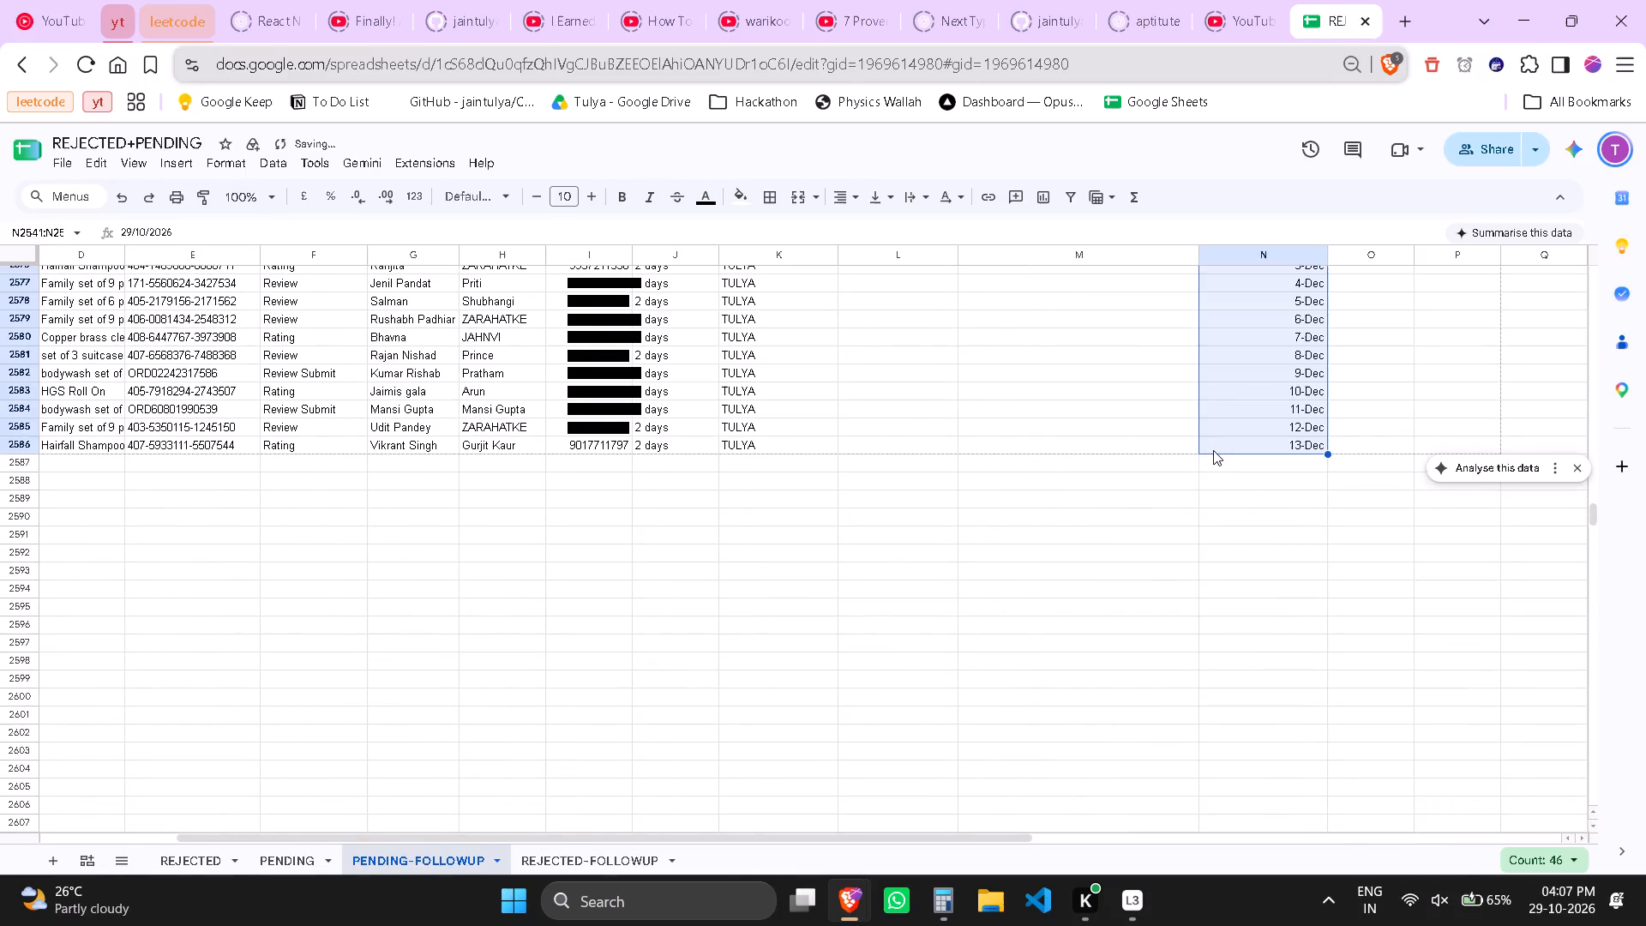
key(ctrl+v)
click(1183, 613)
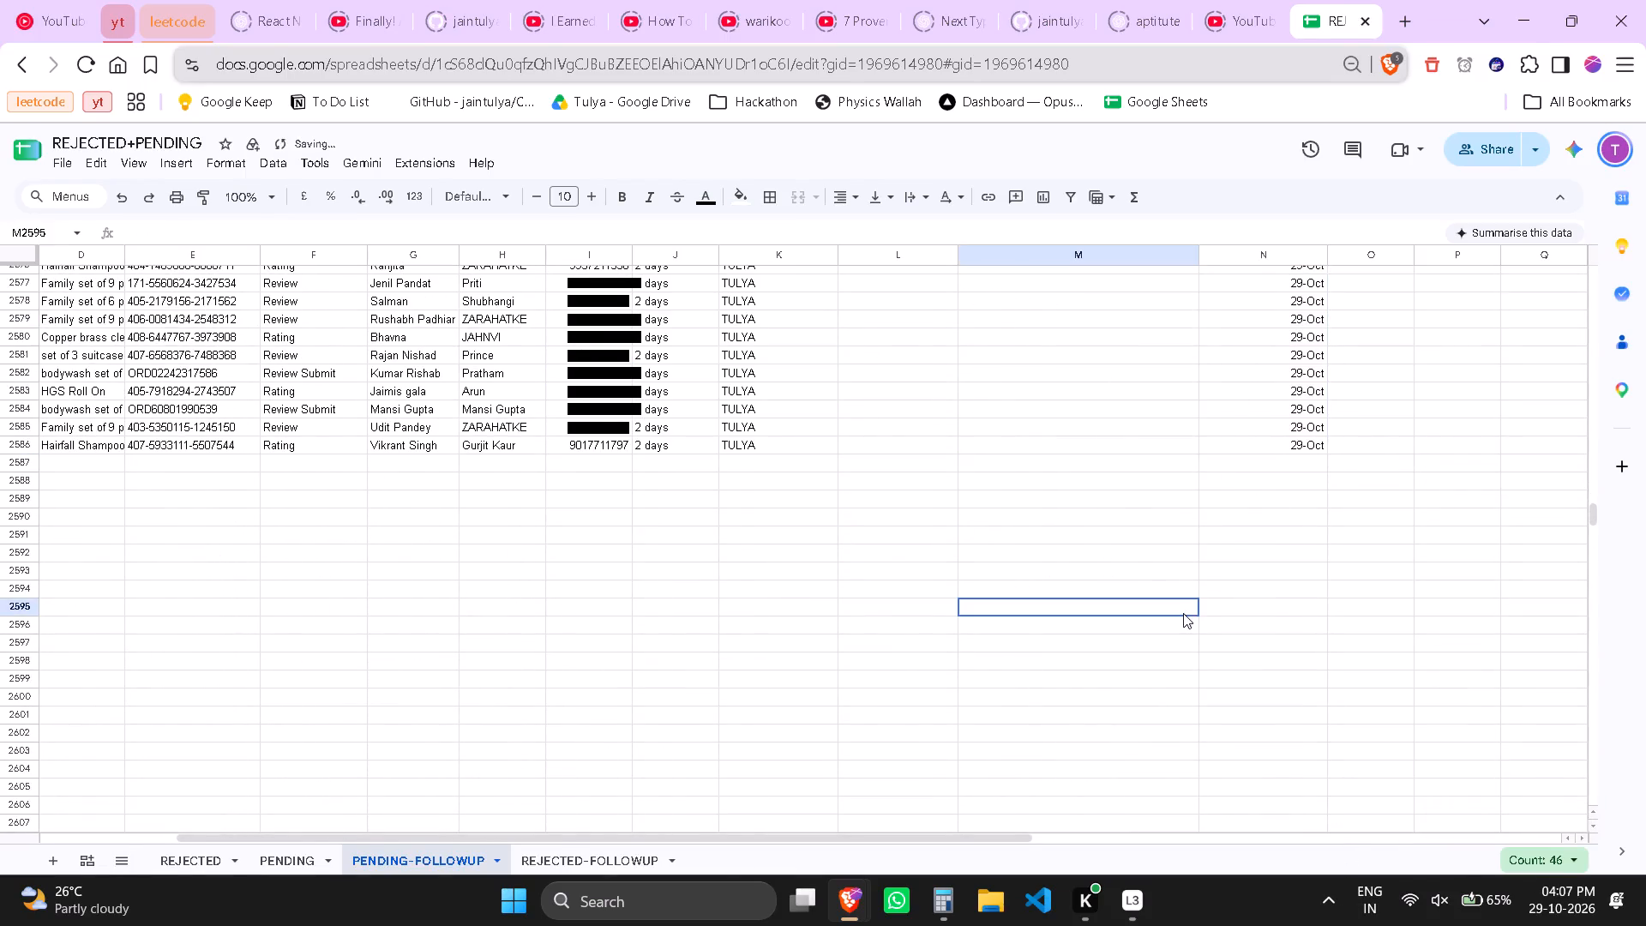
Check the contact number and product of the Acepack order in row 2573, the first one without a remark.
scroll(951, 568, up, 2)
scroll(951, 568, left, 1)
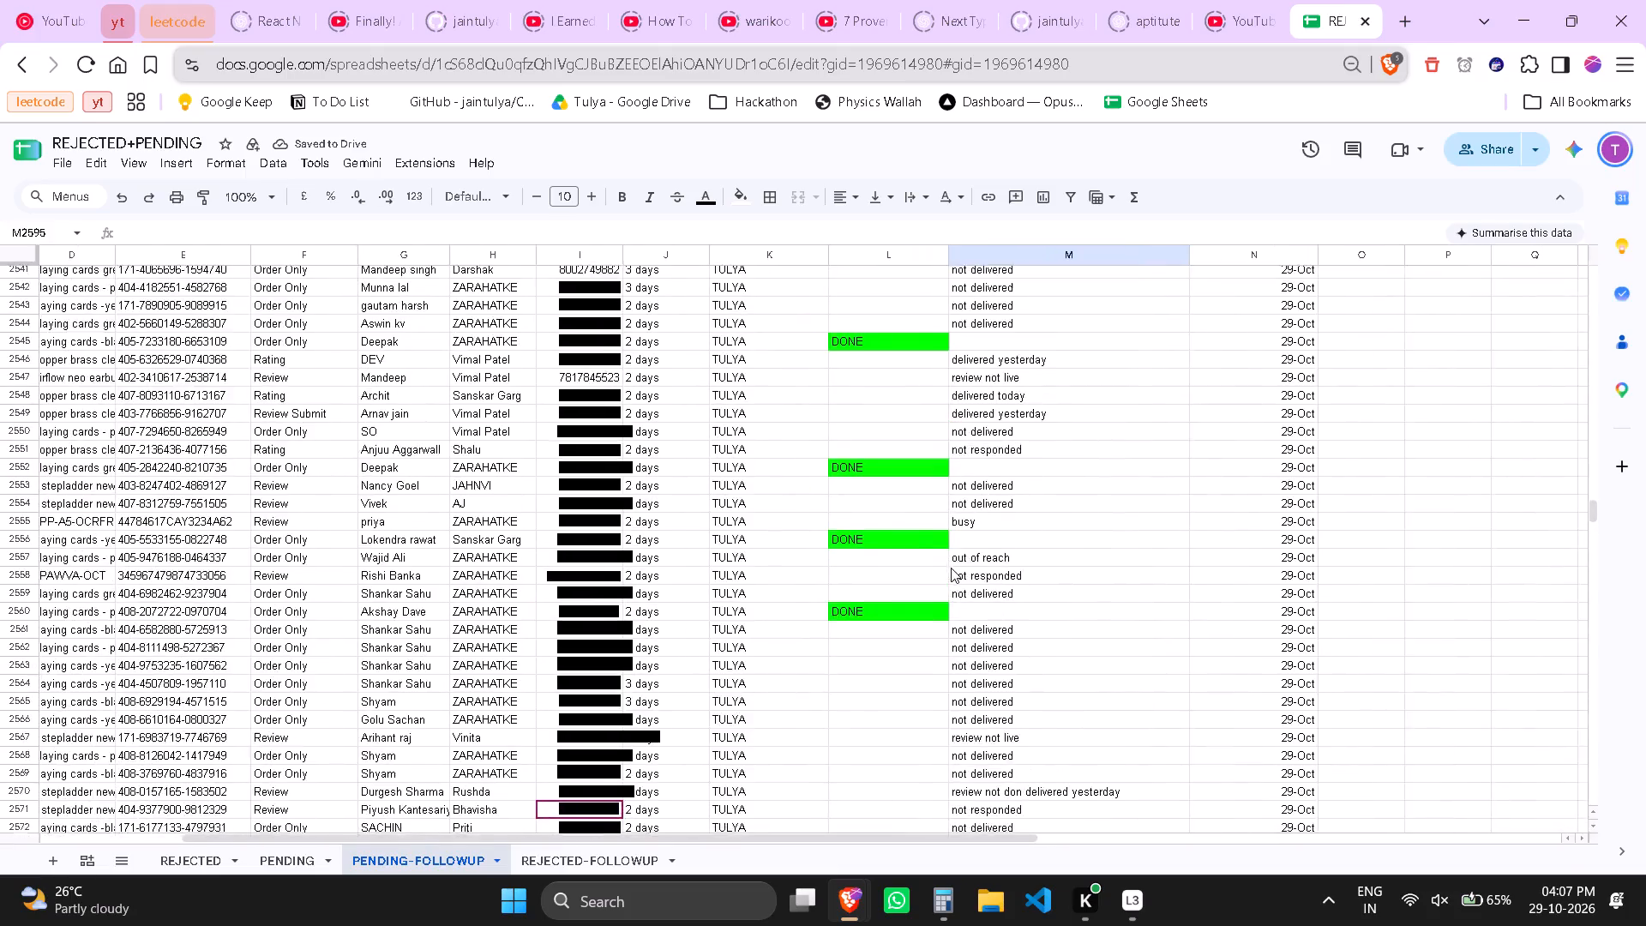
scroll(951, 568, left, 1)
scroll(951, 568, down, 1)
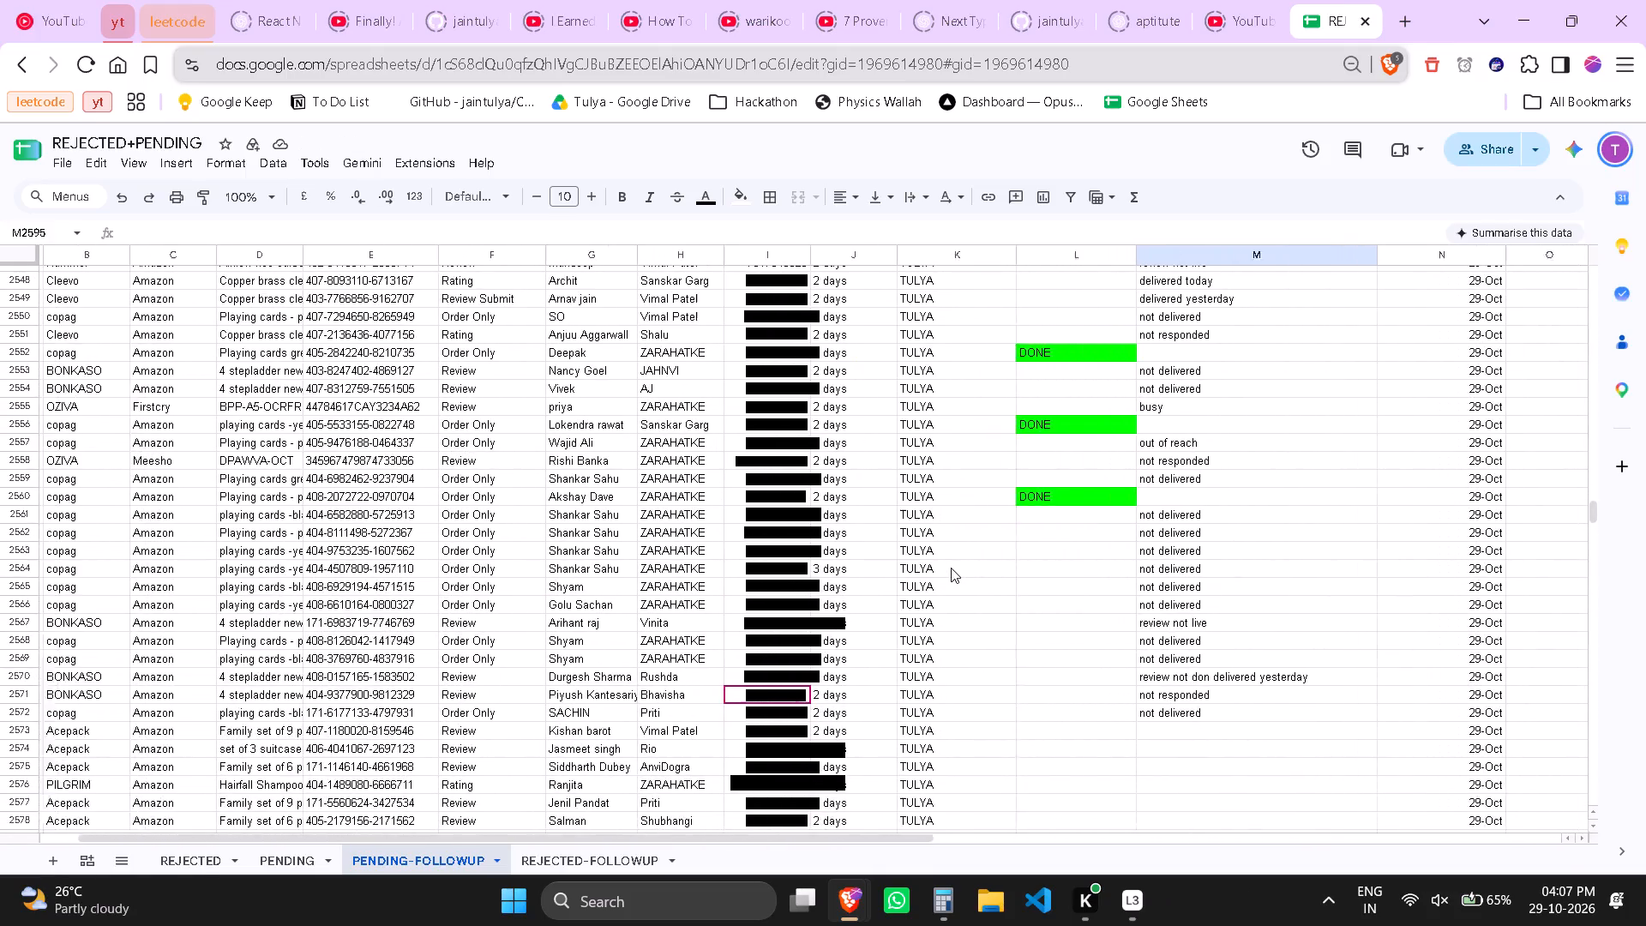
scroll(951, 568, down, 1)
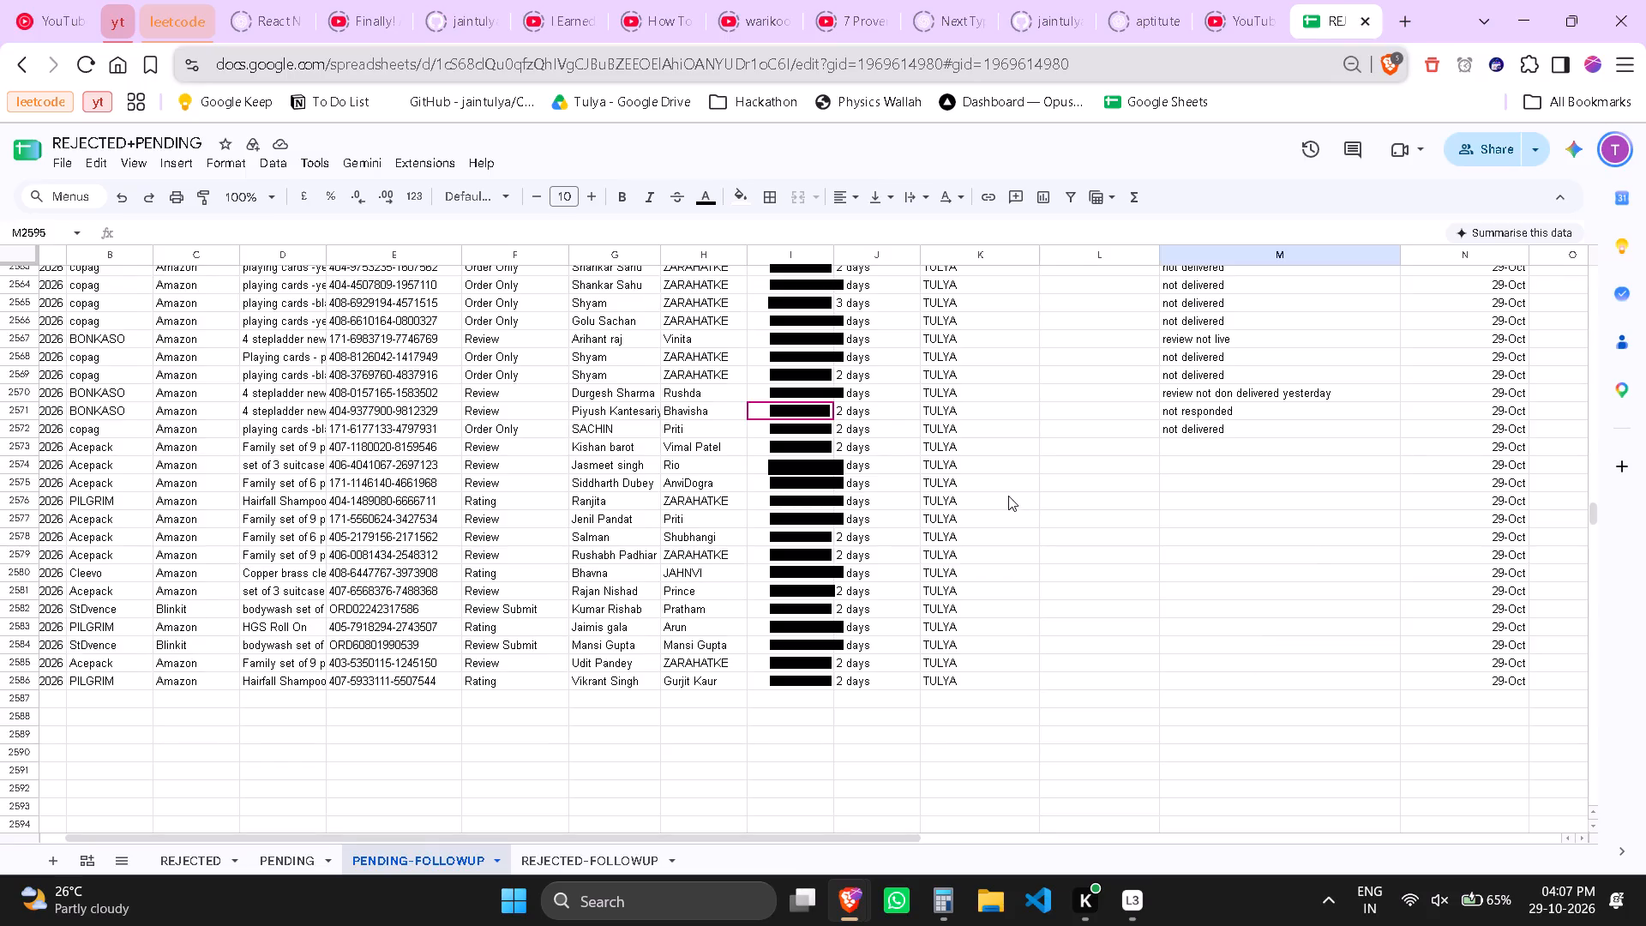
click(804, 457)
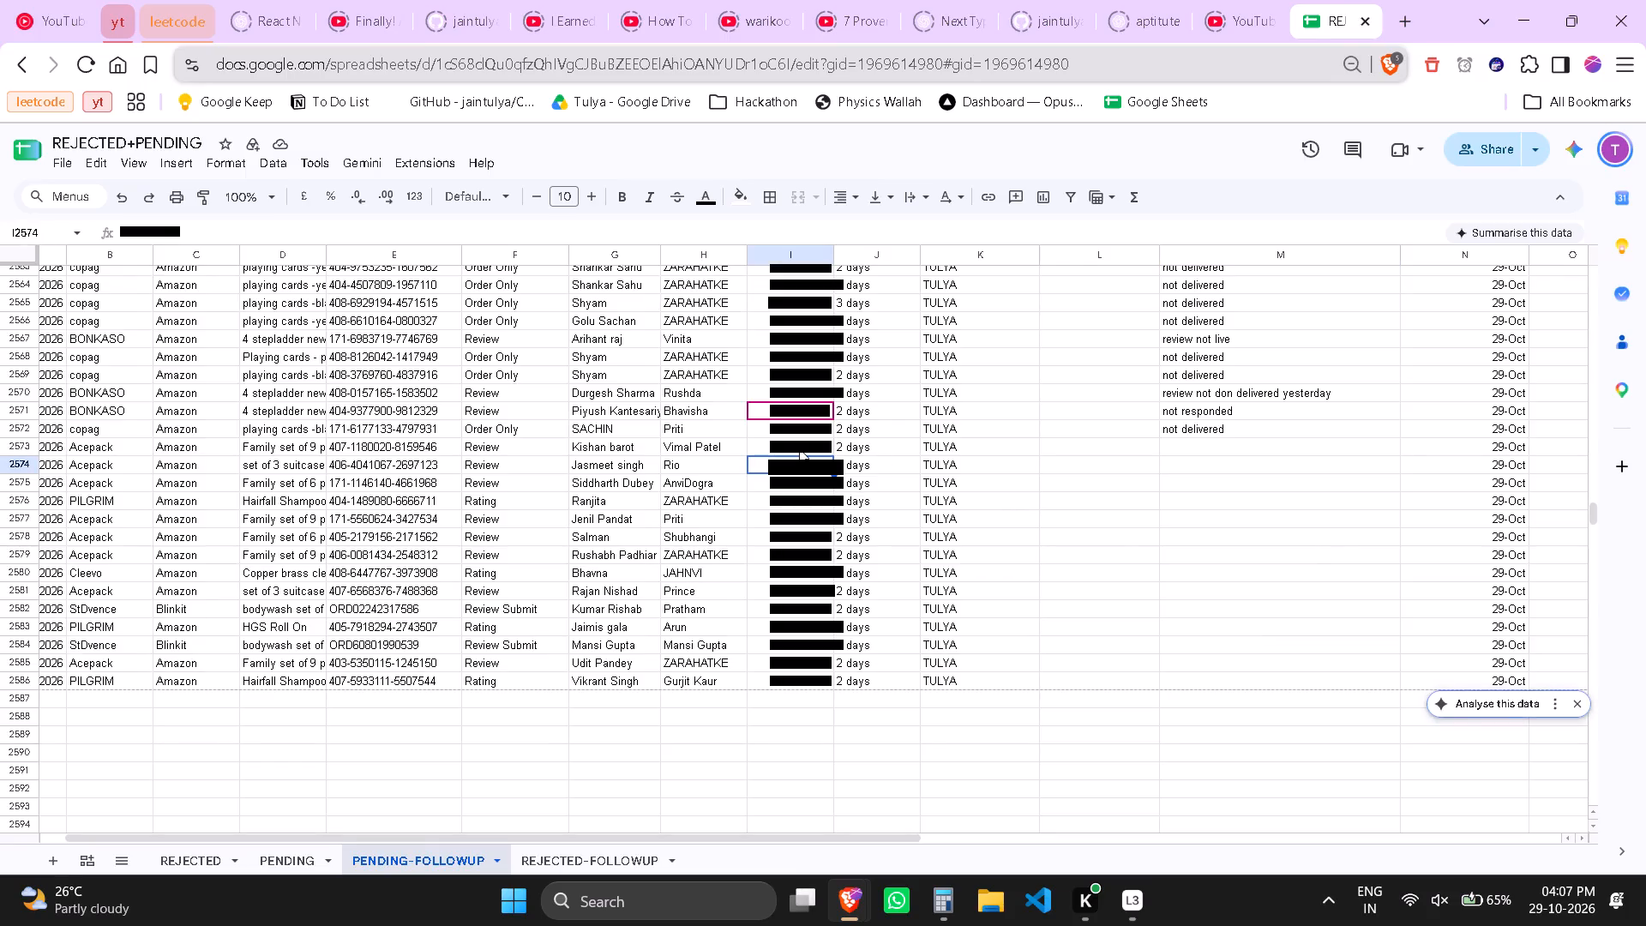
click(799, 448)
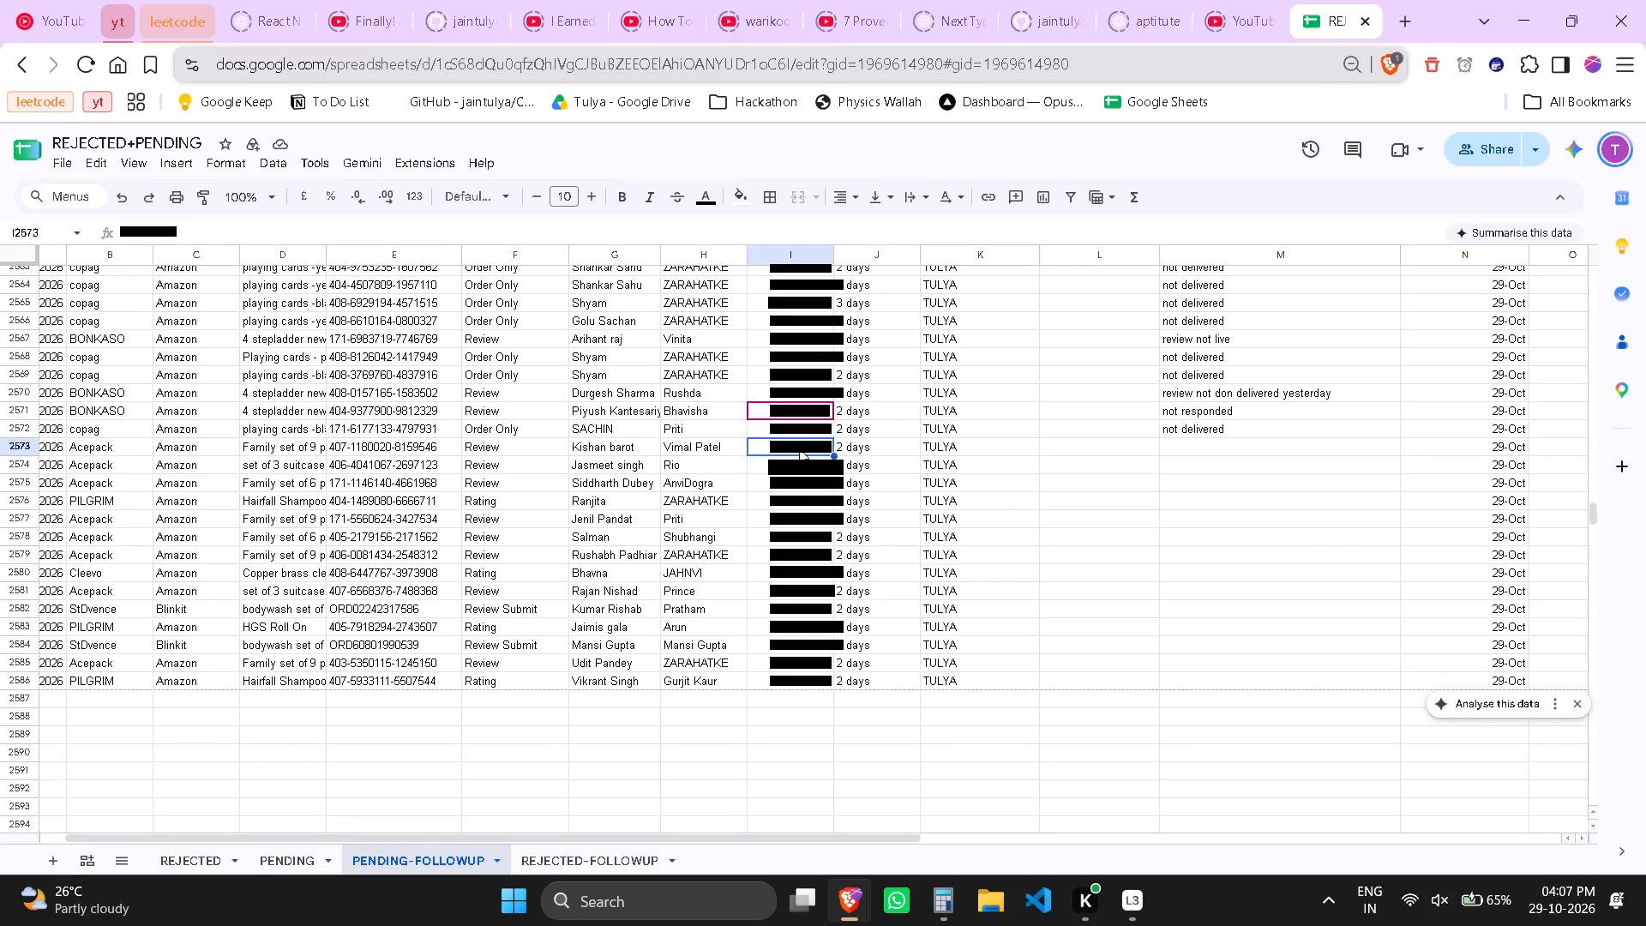
click(277, 449)
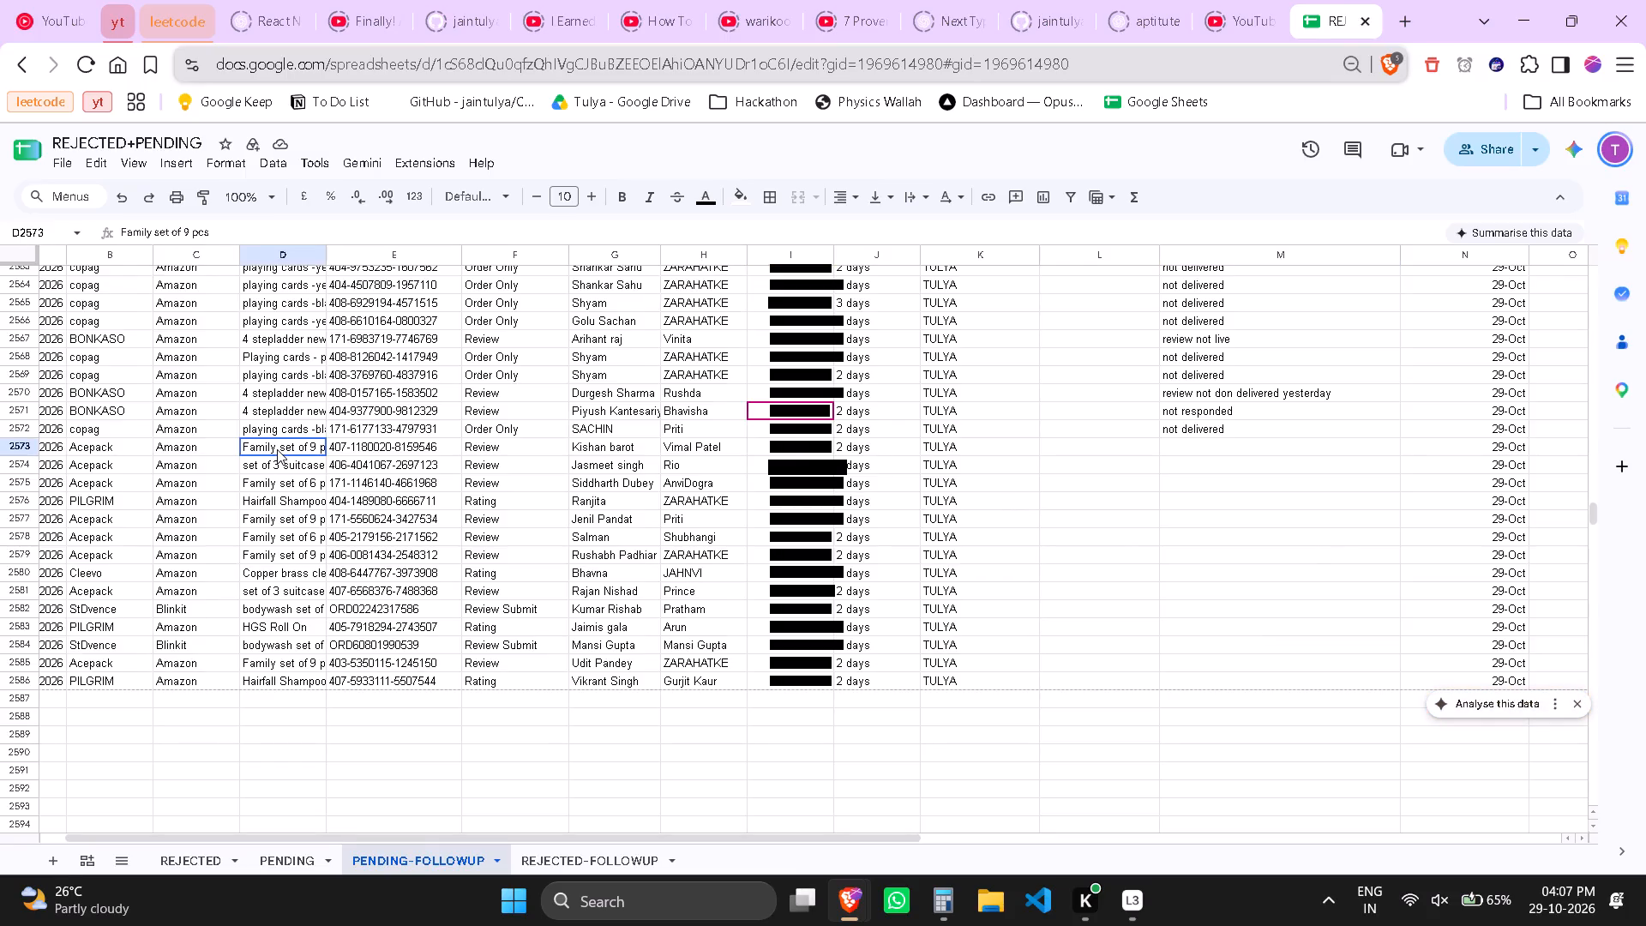
click(788, 449)
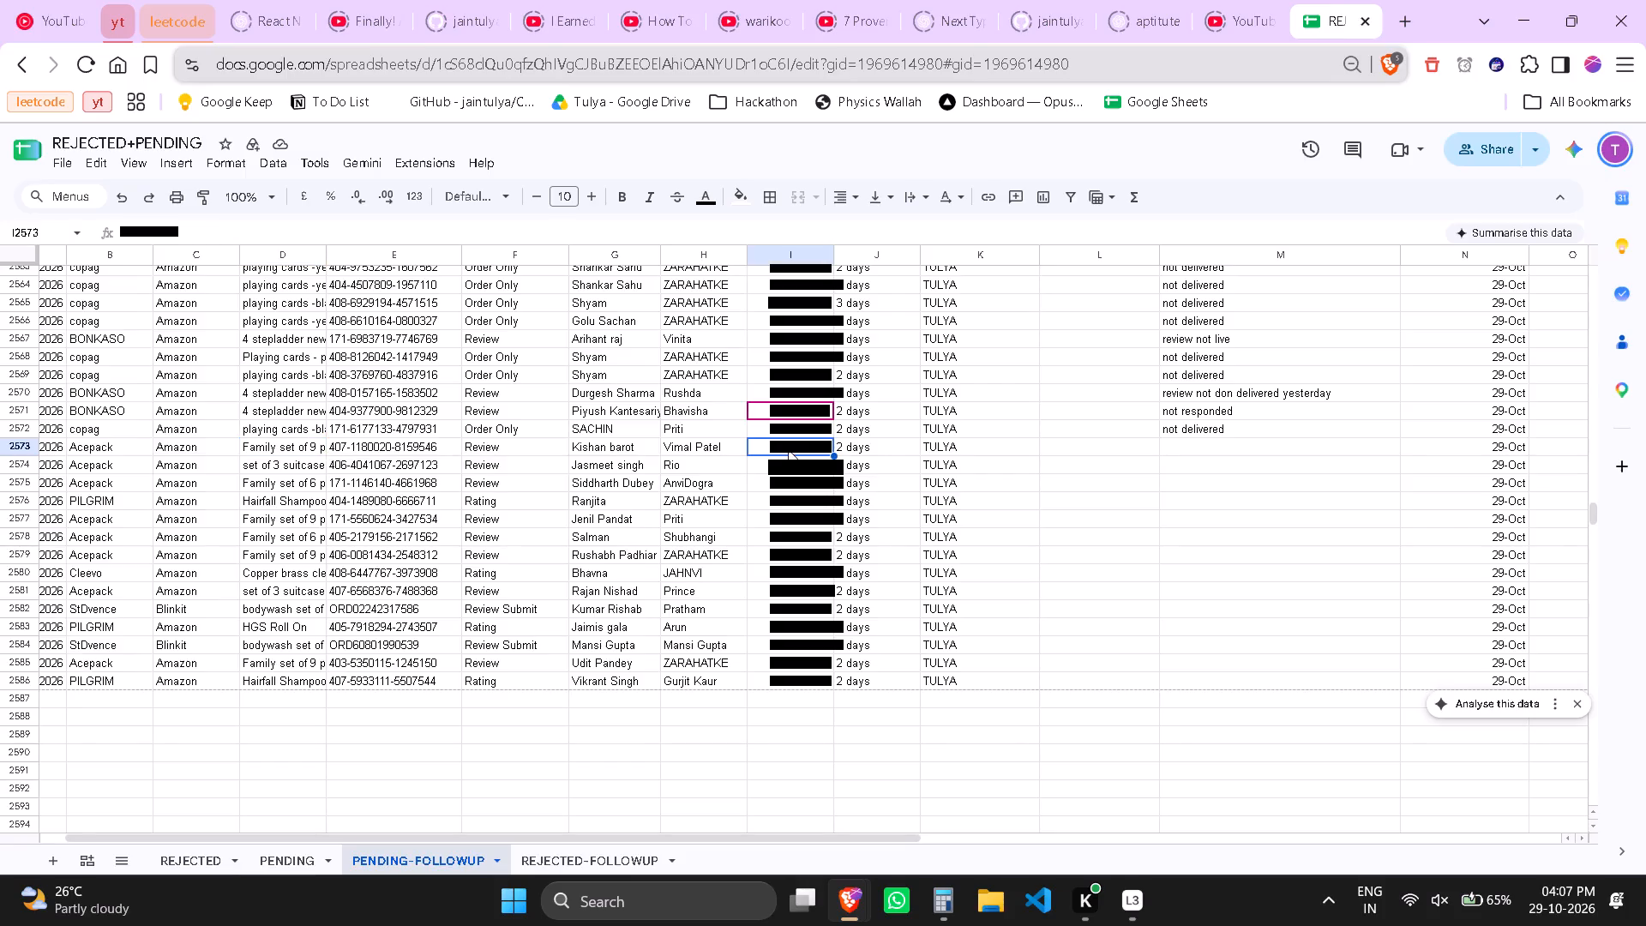
Switch to Loggy3 and view the recording sessions overview for the current pay period.
click(1144, 885)
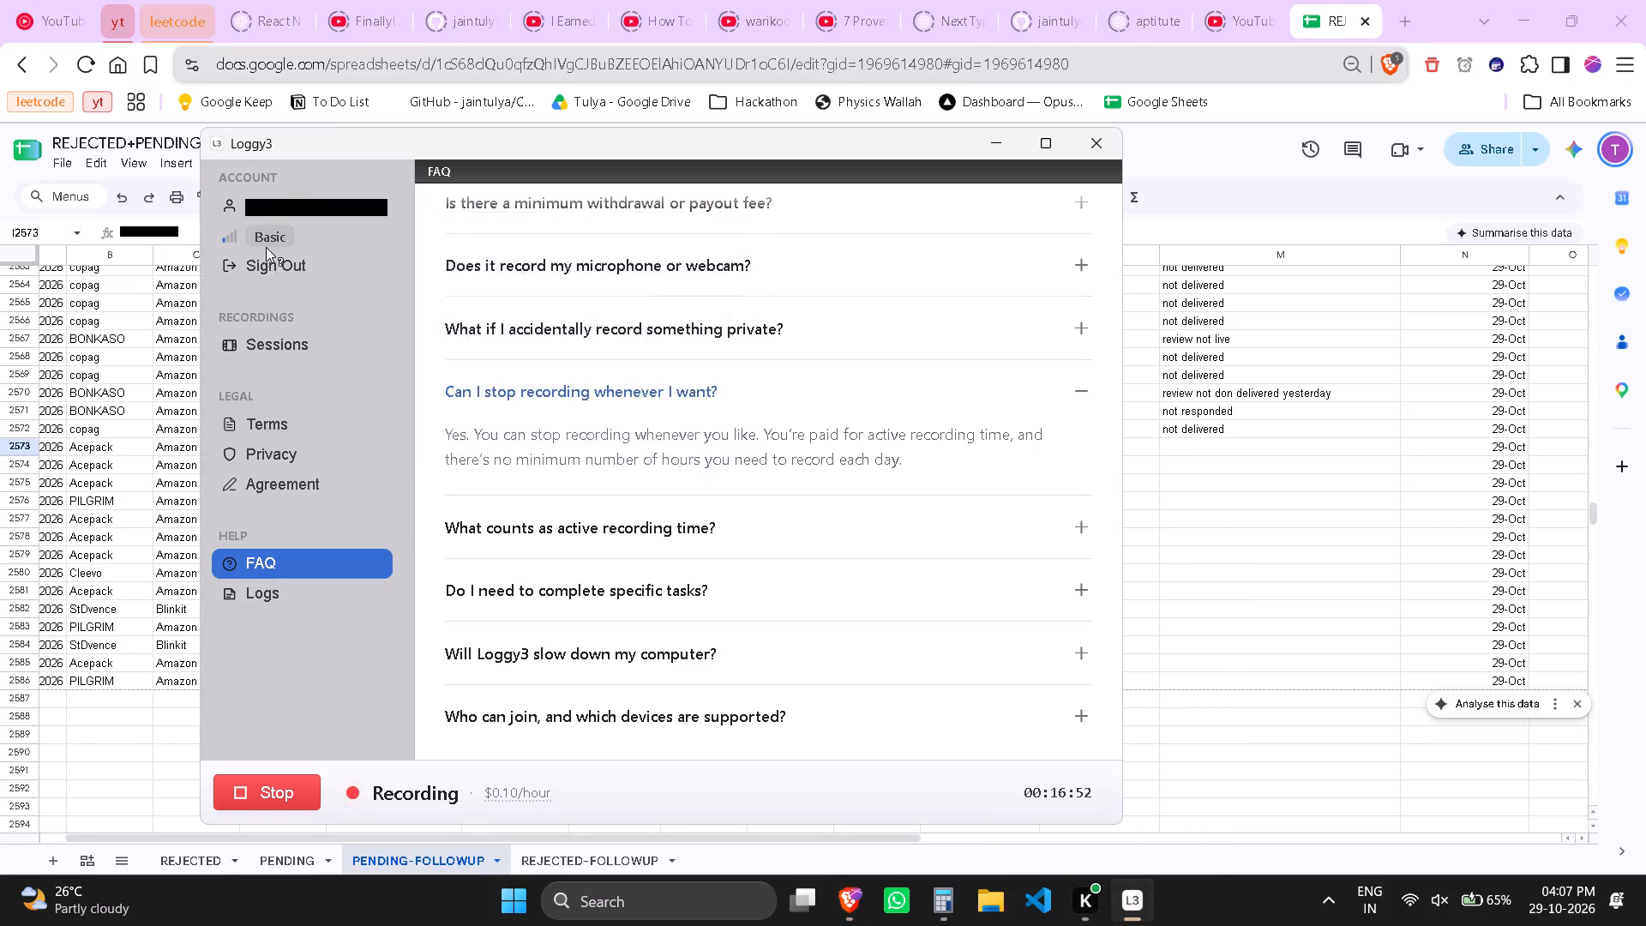
click(261, 348)
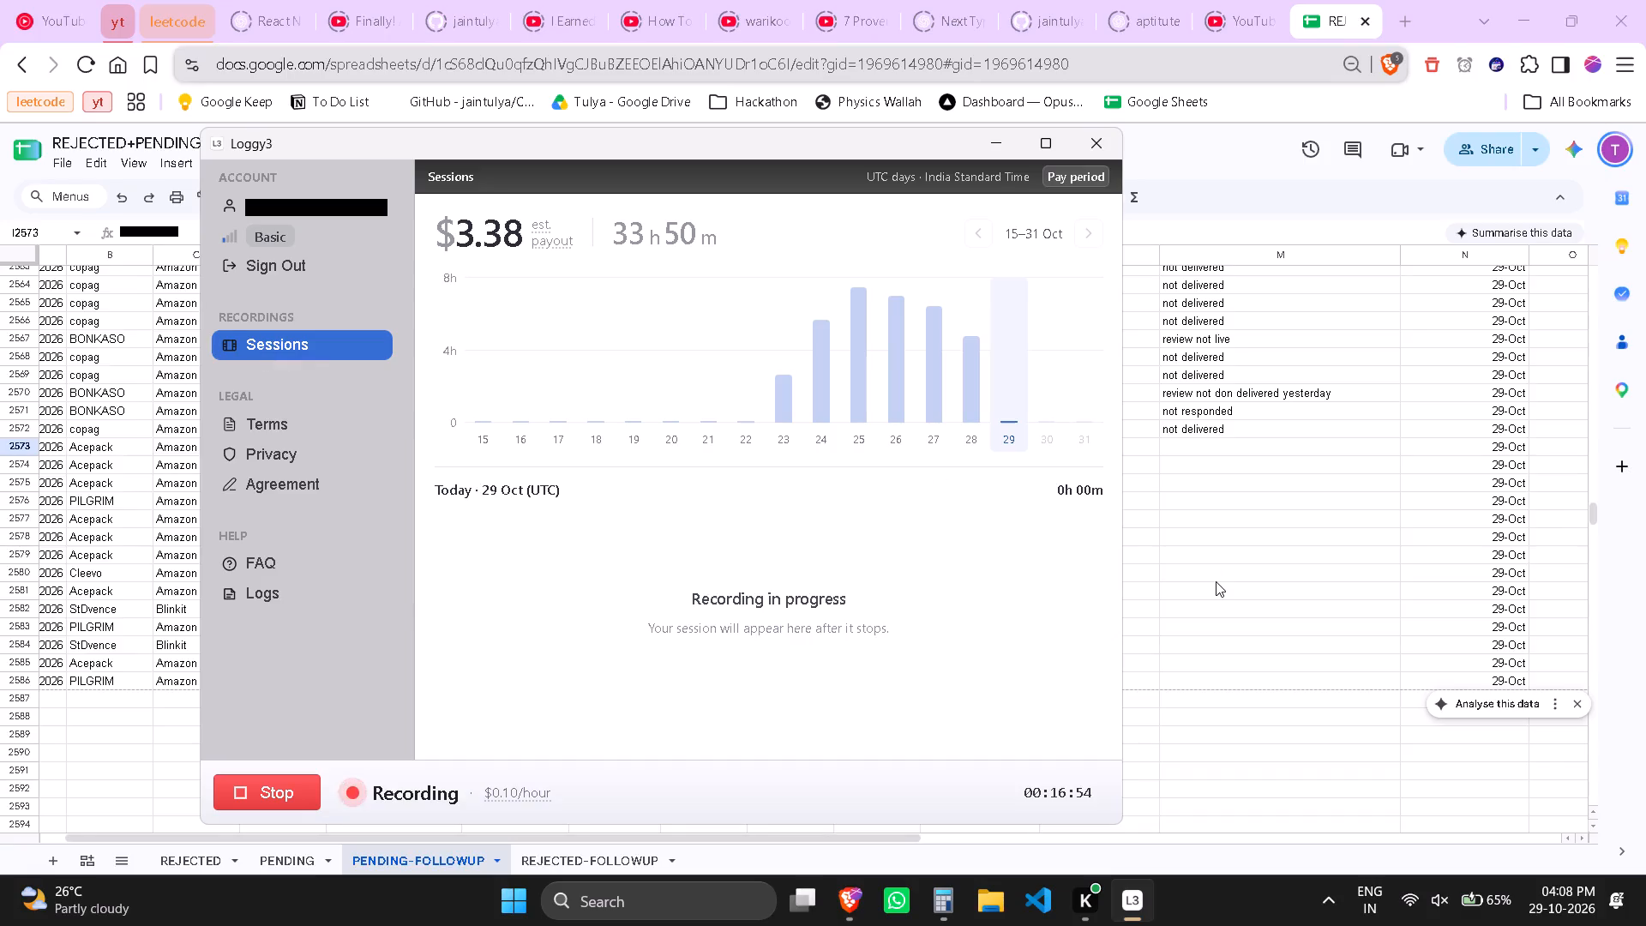
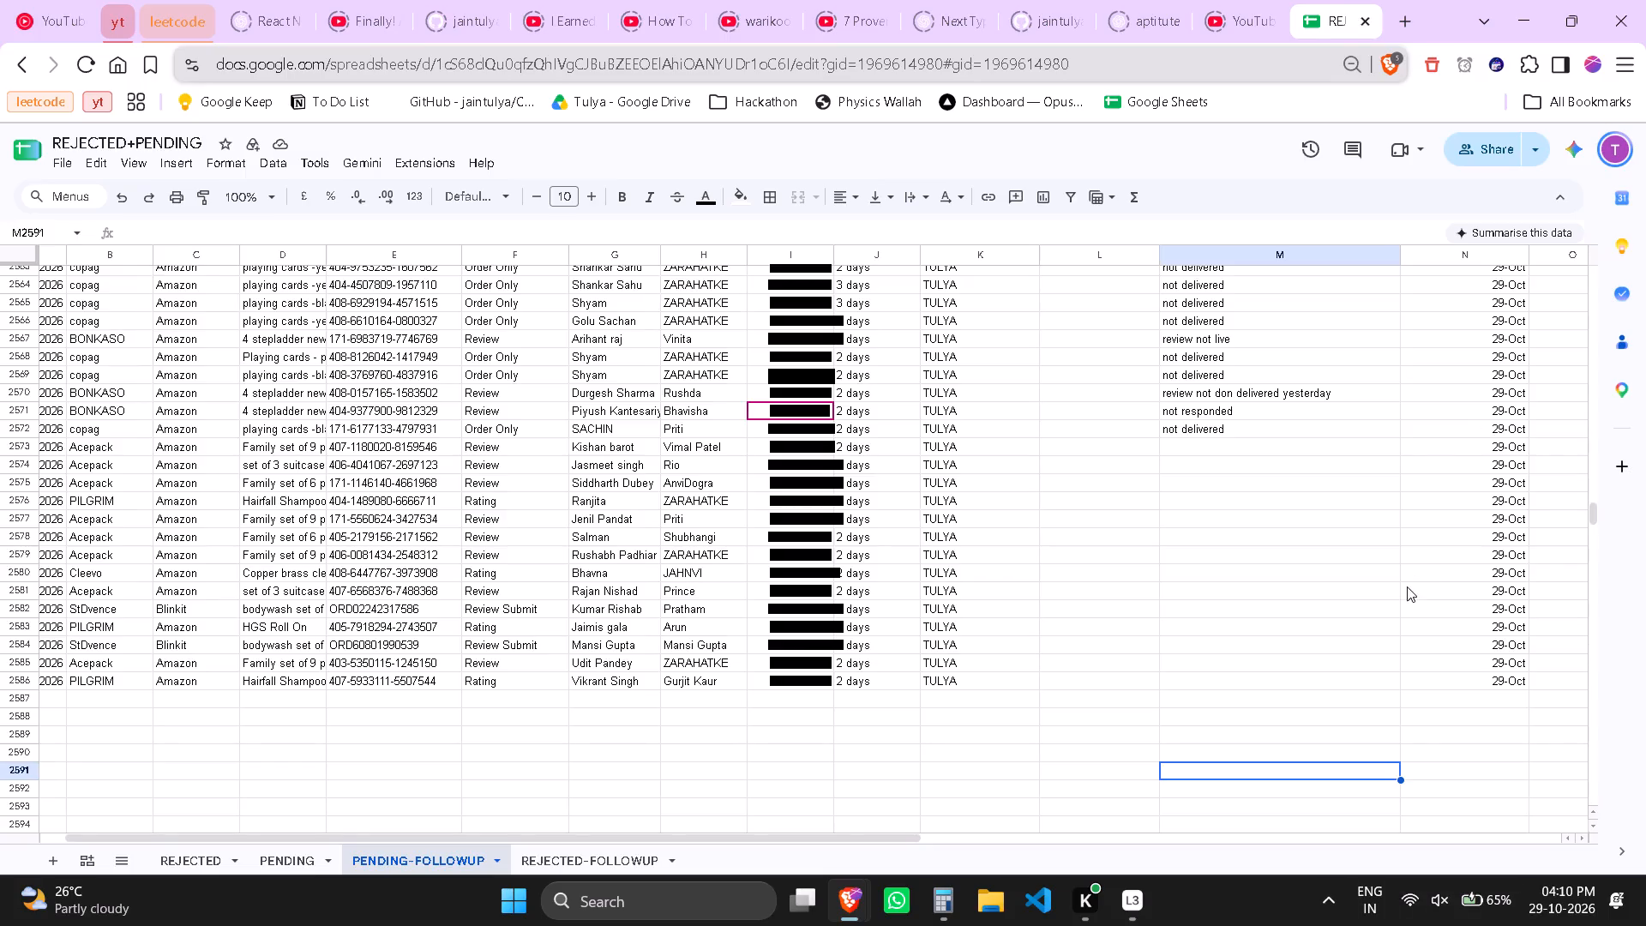
Select the empty remark cell in column M for the Acepack order in row 2573.
click(1169, 448)
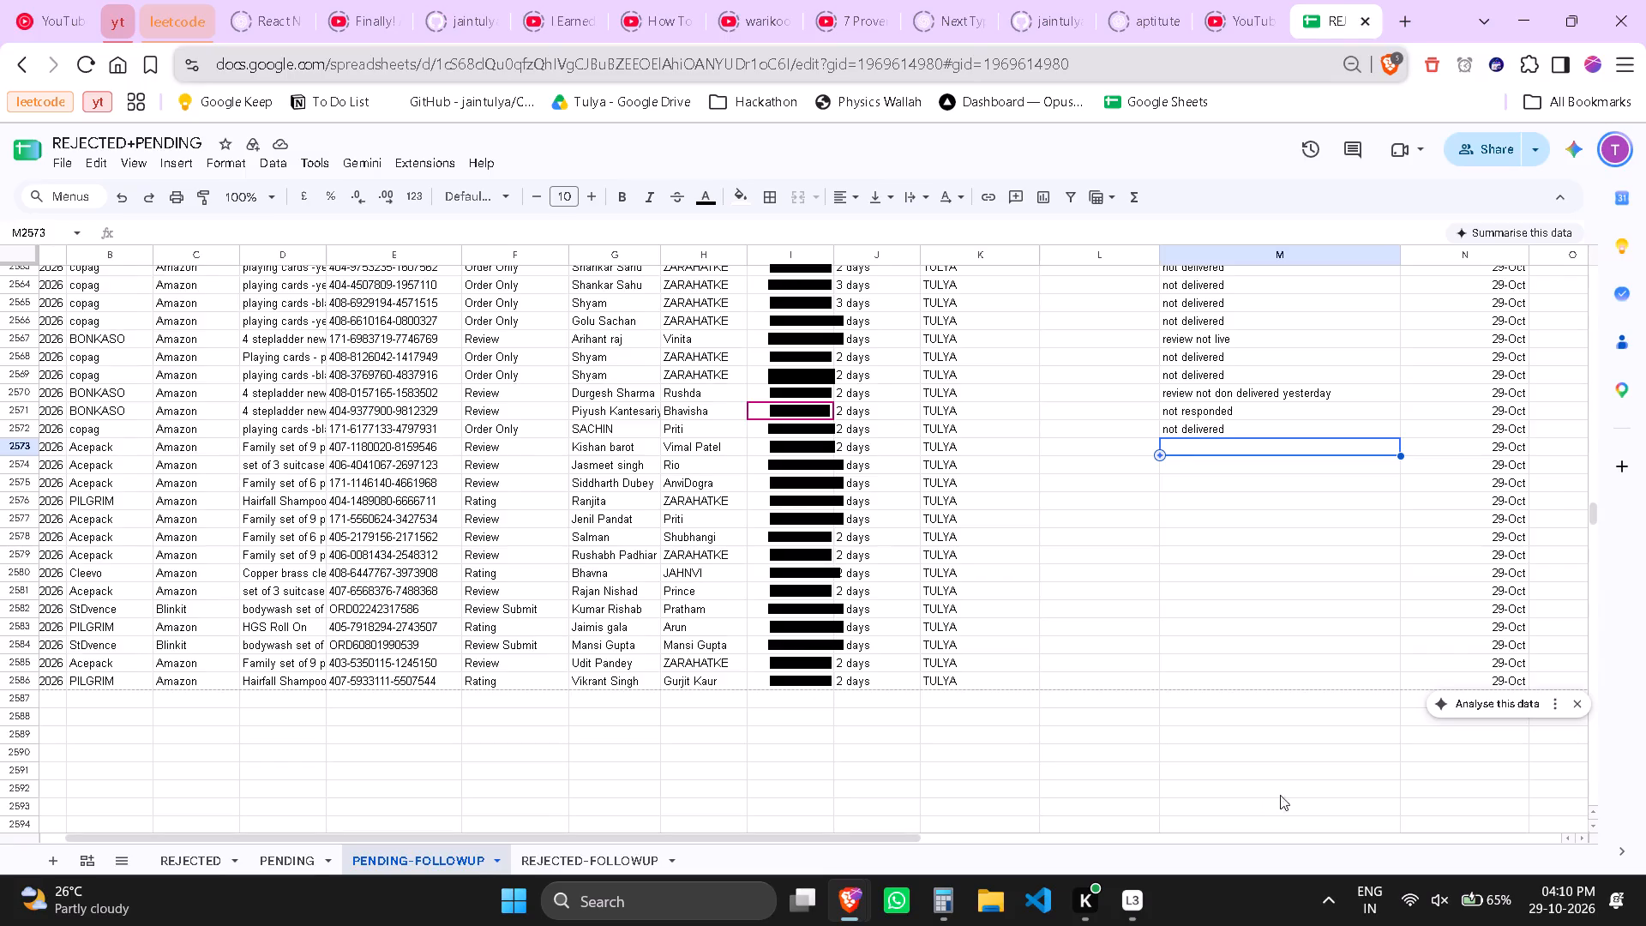
click(990, 752)
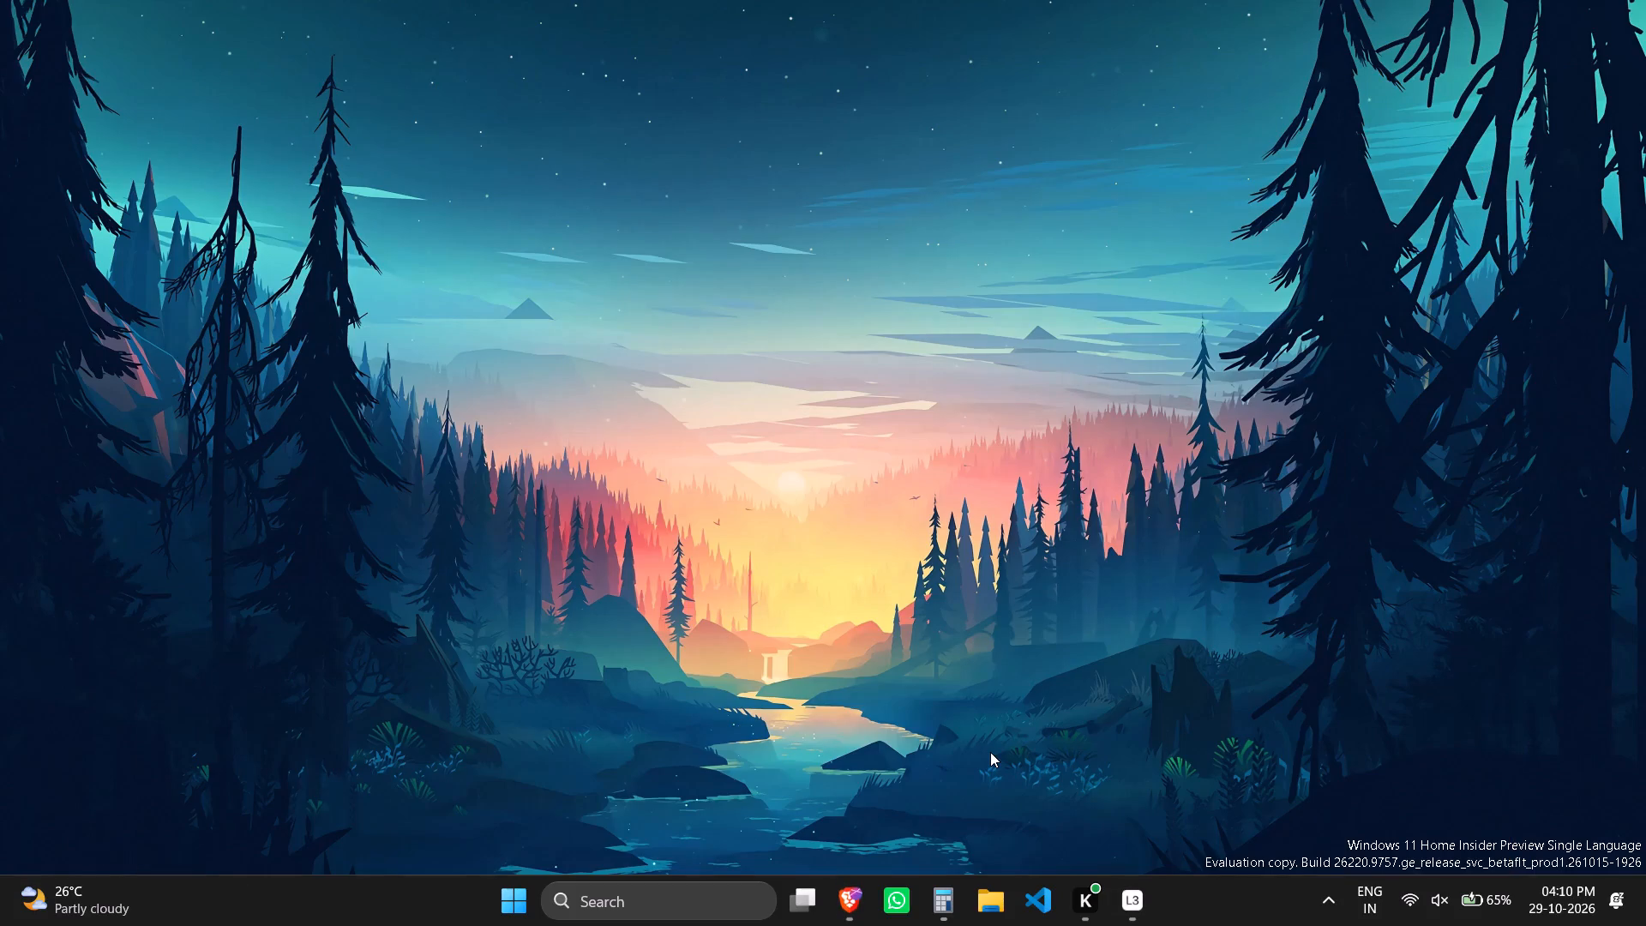